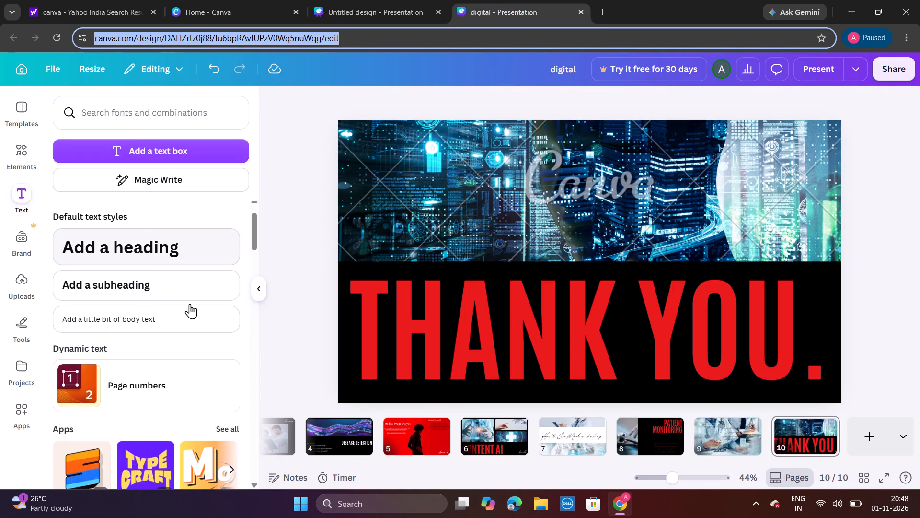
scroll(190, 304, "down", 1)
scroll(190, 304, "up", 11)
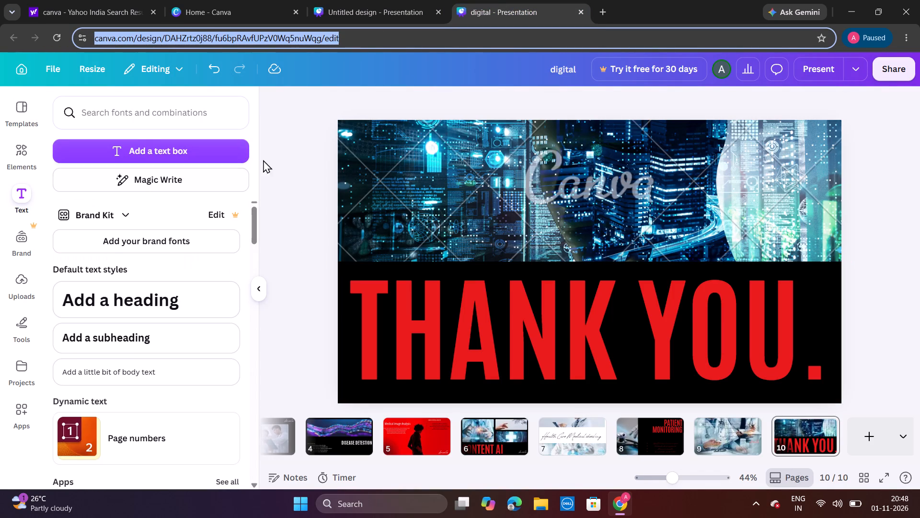
Undo the last two edits in the digital presentation.
left_click(209, 67)
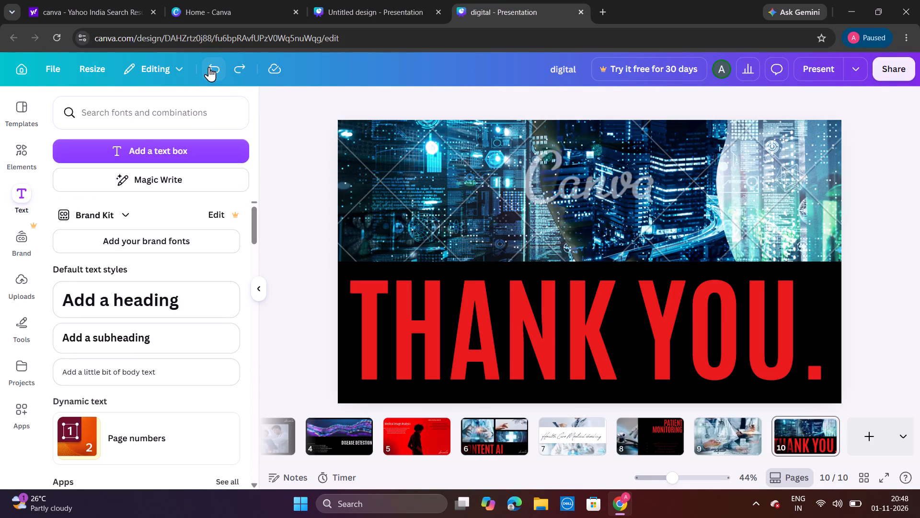
left_click(214, 67)
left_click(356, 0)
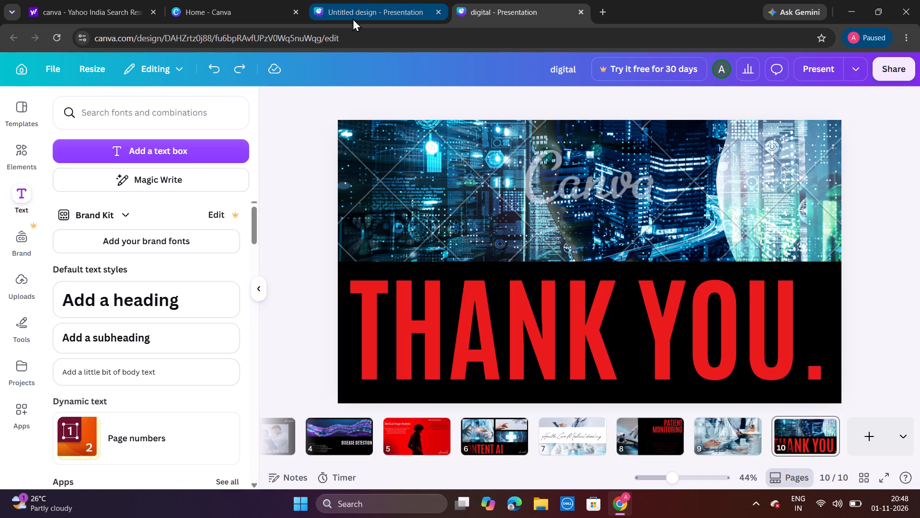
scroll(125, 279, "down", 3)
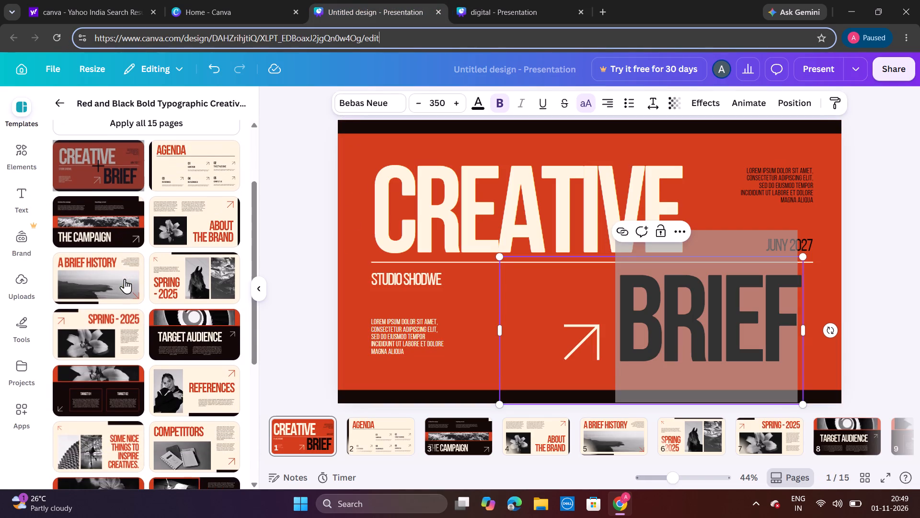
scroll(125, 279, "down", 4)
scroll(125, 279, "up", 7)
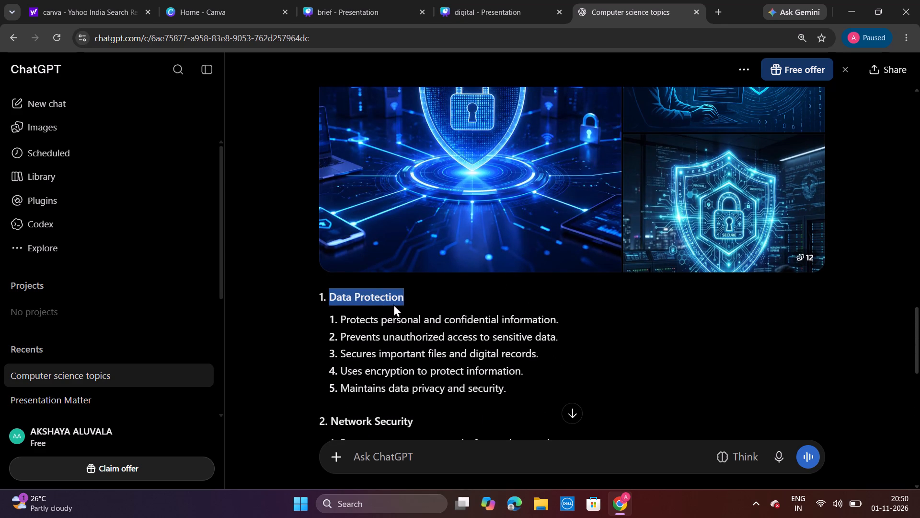
left_click_drag(393, 304, 394, 304)
key("ctrl+c")
left_click(492, 5)
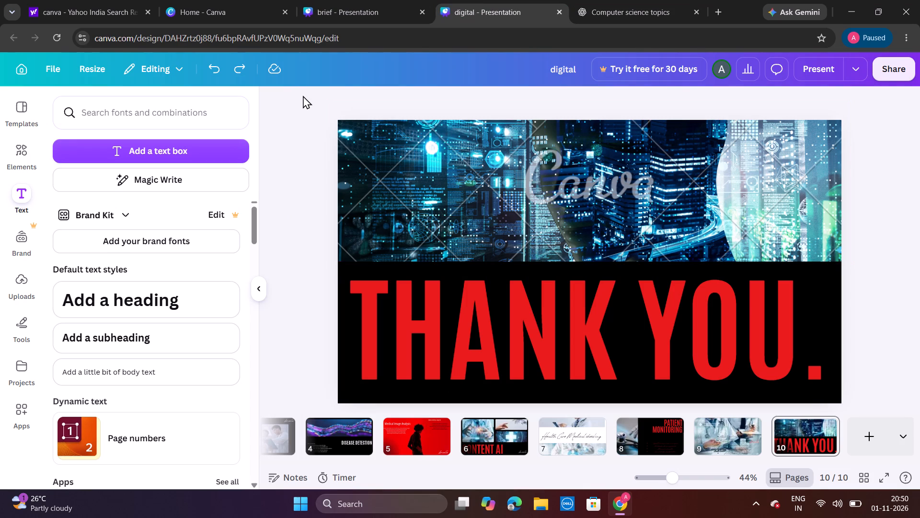
left_click(397, 3)
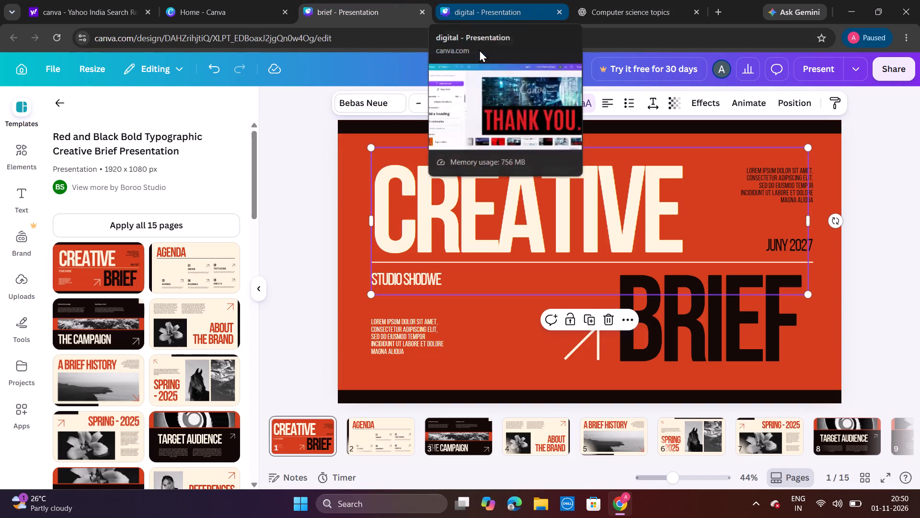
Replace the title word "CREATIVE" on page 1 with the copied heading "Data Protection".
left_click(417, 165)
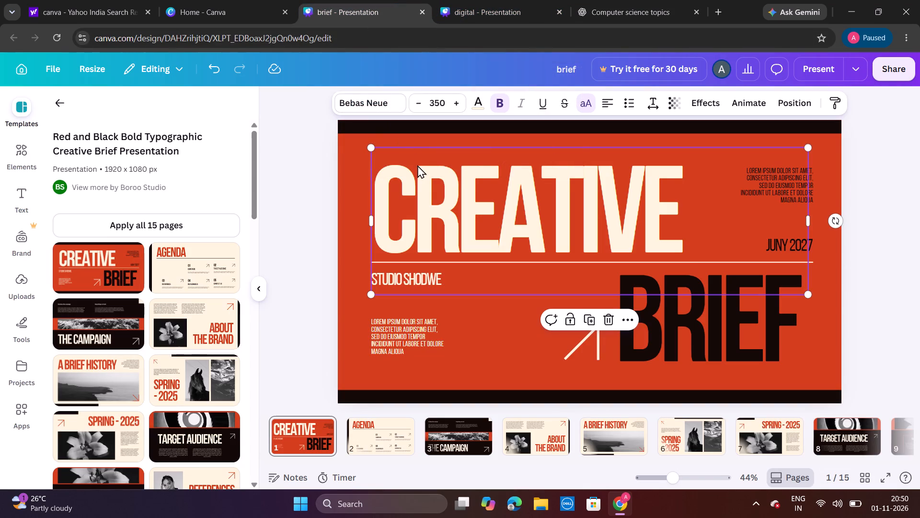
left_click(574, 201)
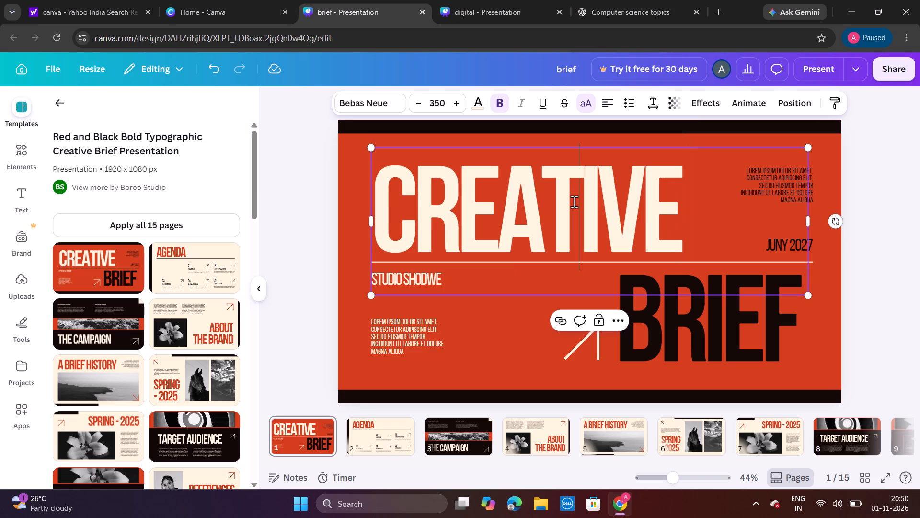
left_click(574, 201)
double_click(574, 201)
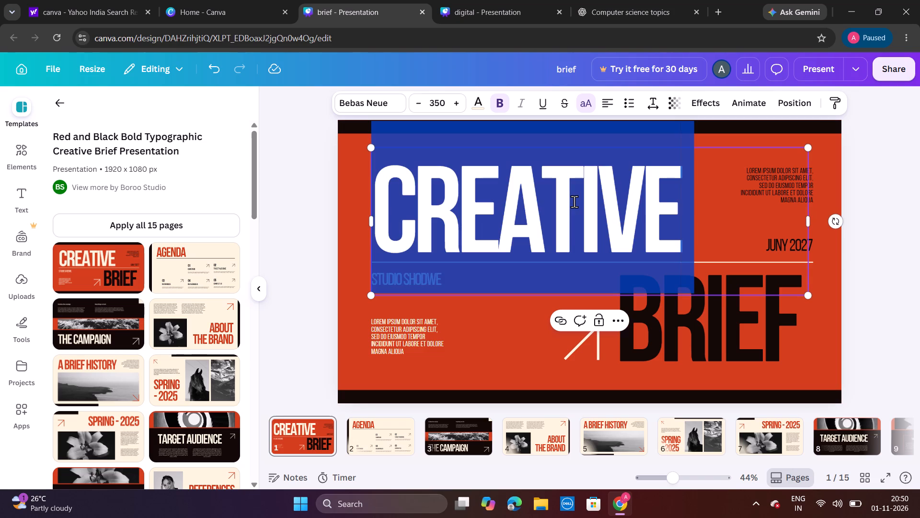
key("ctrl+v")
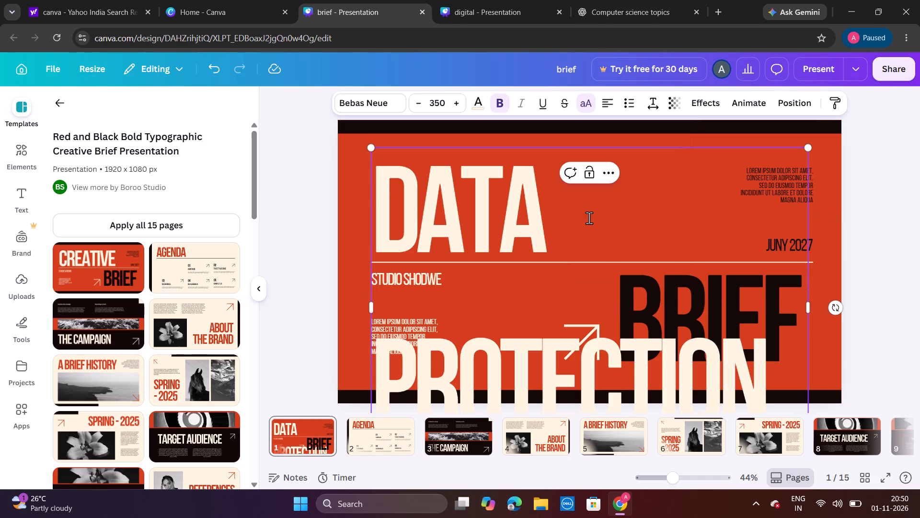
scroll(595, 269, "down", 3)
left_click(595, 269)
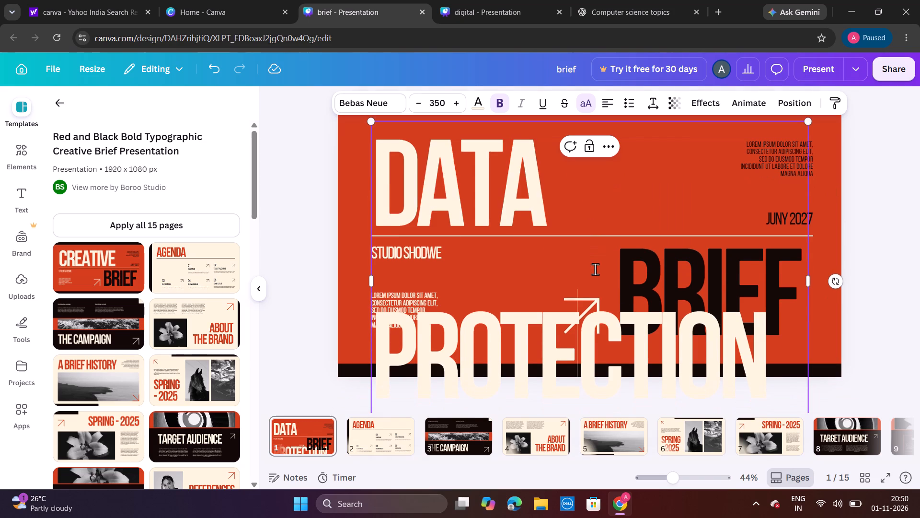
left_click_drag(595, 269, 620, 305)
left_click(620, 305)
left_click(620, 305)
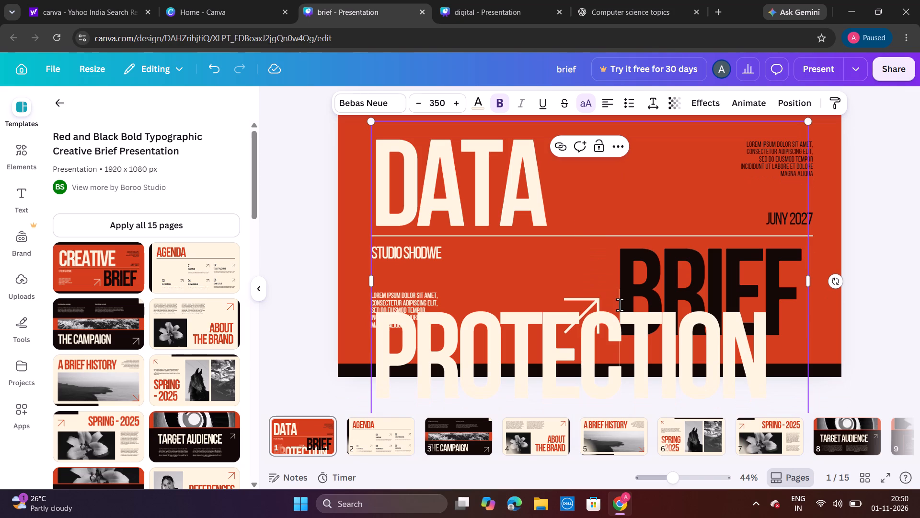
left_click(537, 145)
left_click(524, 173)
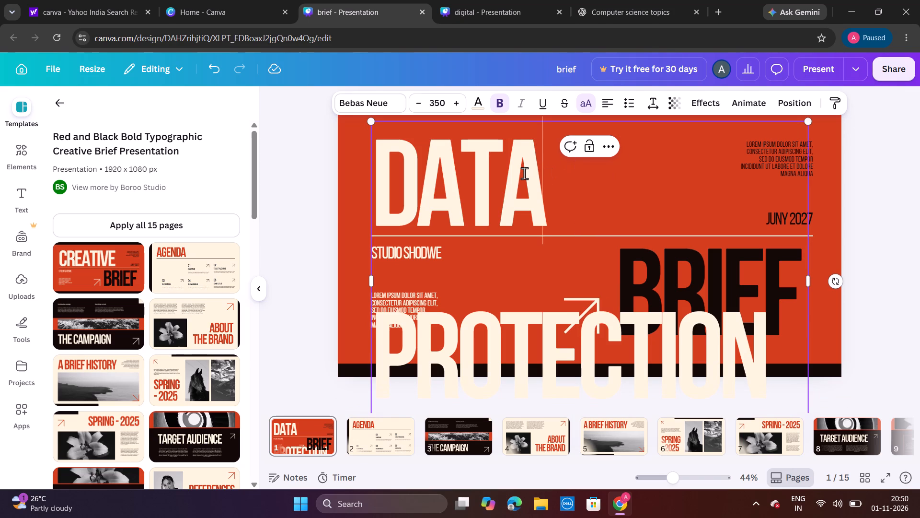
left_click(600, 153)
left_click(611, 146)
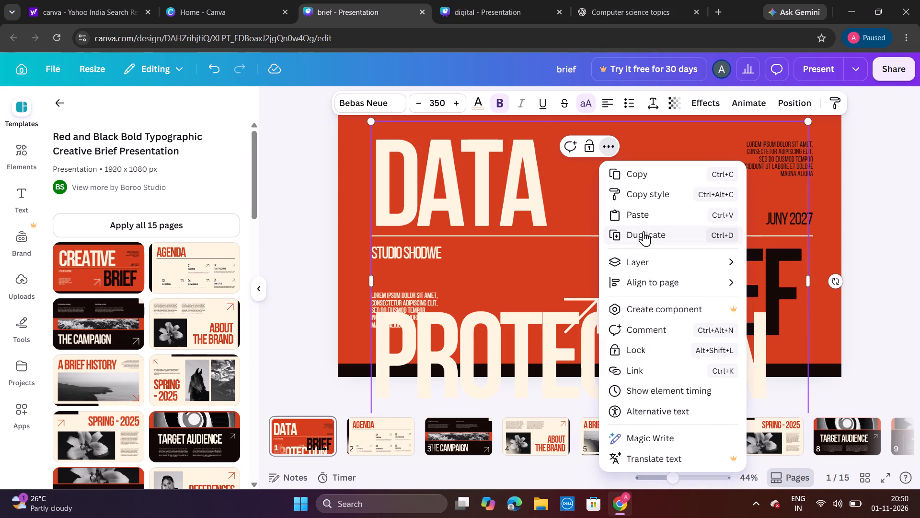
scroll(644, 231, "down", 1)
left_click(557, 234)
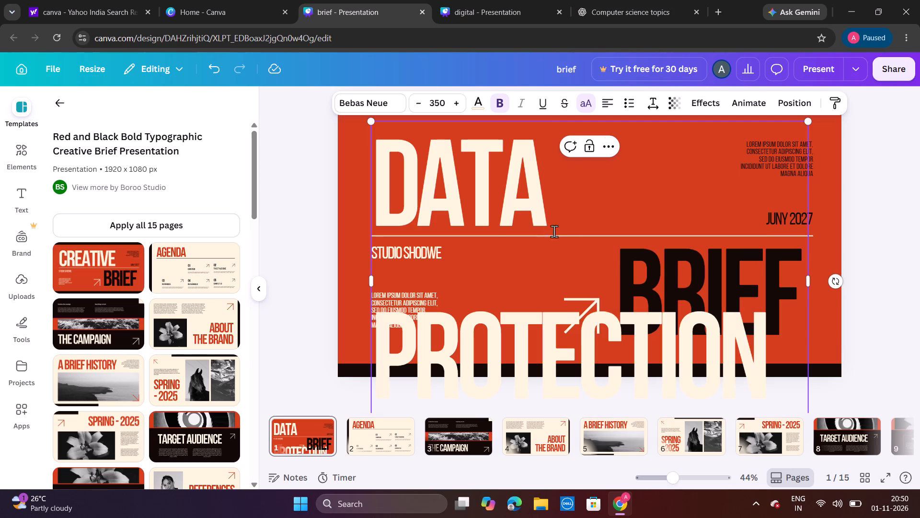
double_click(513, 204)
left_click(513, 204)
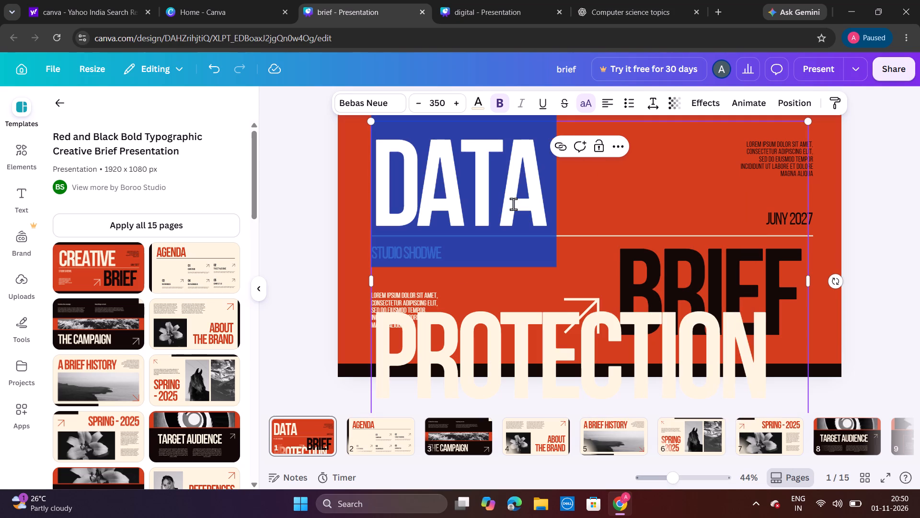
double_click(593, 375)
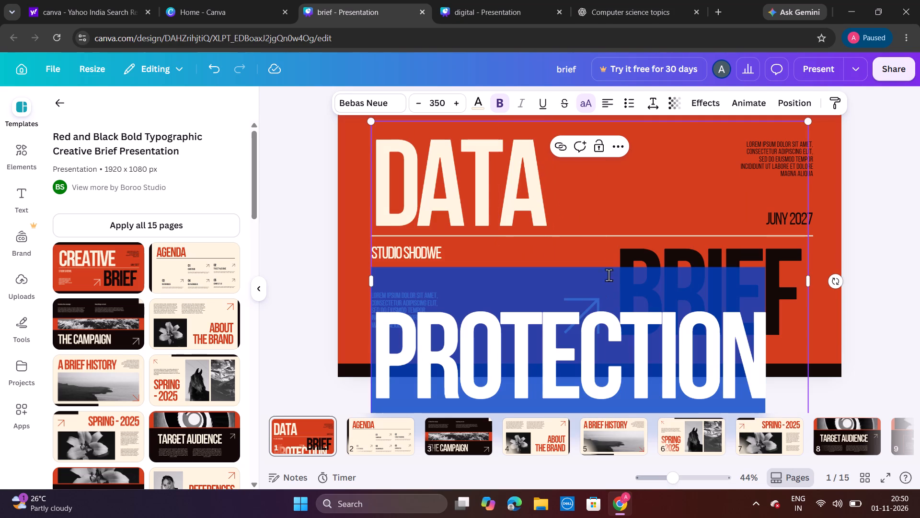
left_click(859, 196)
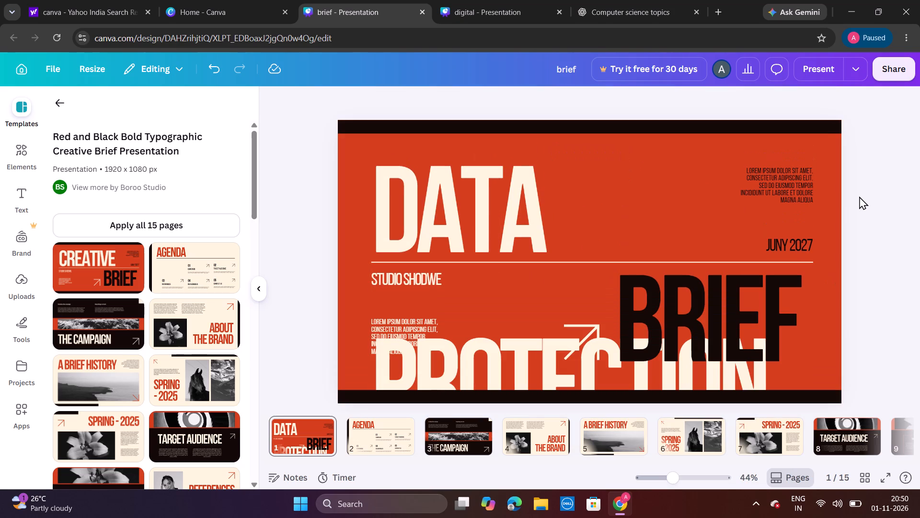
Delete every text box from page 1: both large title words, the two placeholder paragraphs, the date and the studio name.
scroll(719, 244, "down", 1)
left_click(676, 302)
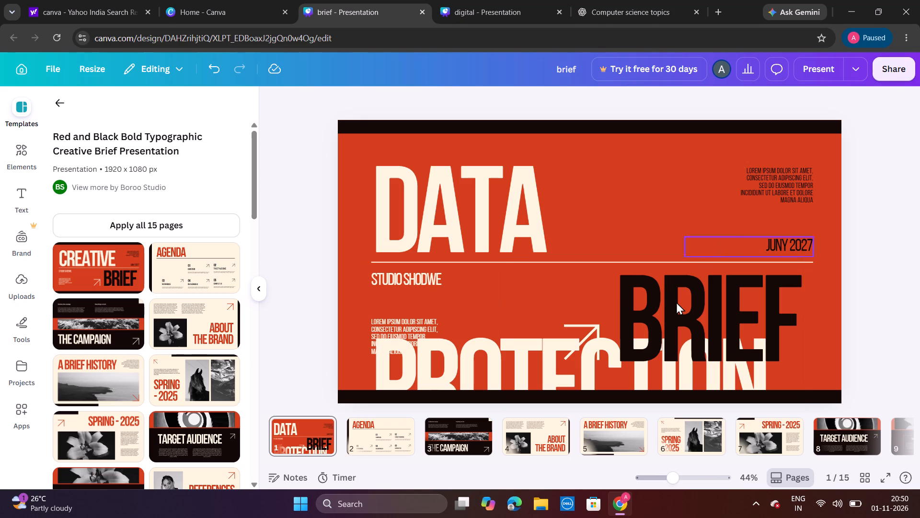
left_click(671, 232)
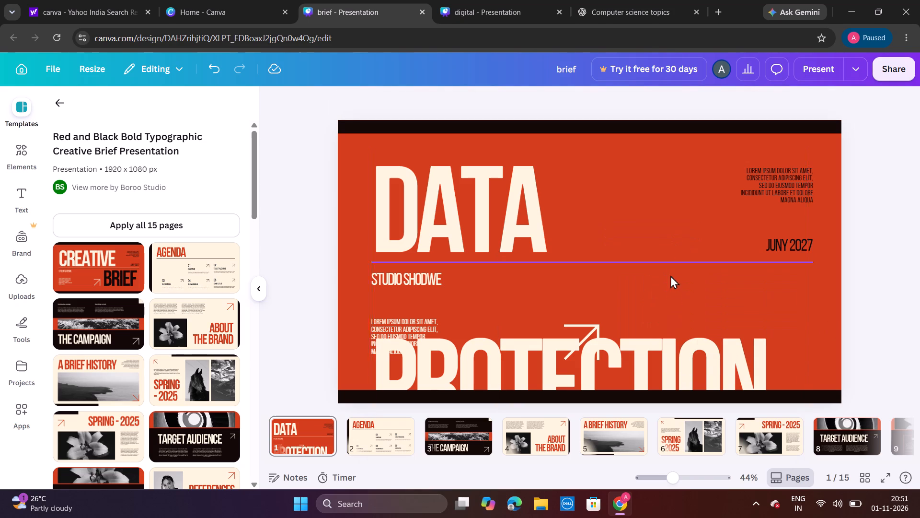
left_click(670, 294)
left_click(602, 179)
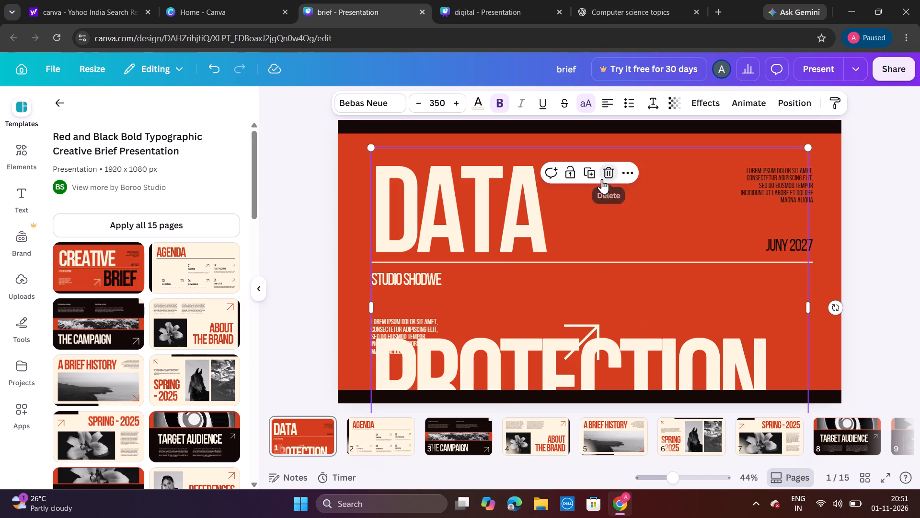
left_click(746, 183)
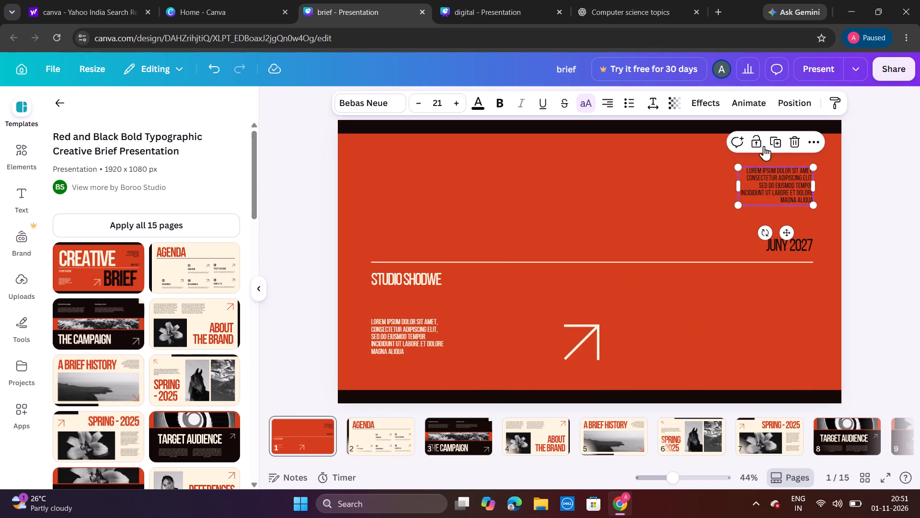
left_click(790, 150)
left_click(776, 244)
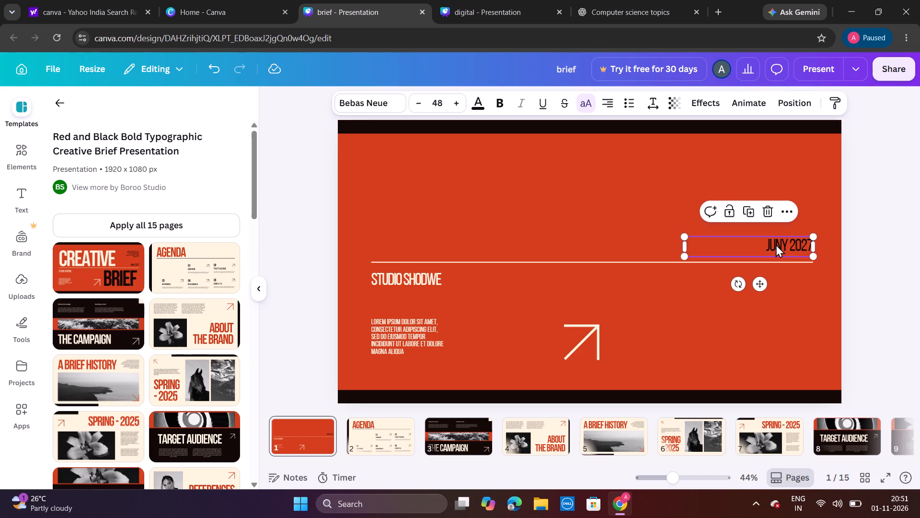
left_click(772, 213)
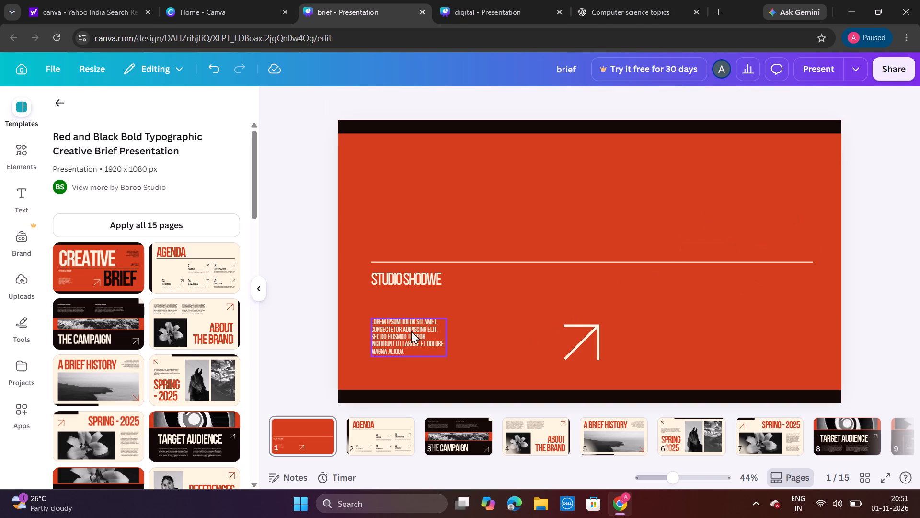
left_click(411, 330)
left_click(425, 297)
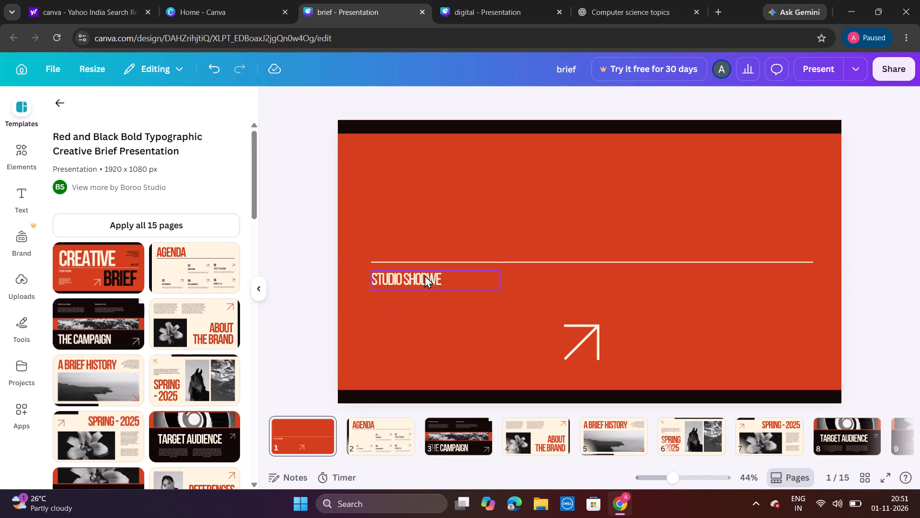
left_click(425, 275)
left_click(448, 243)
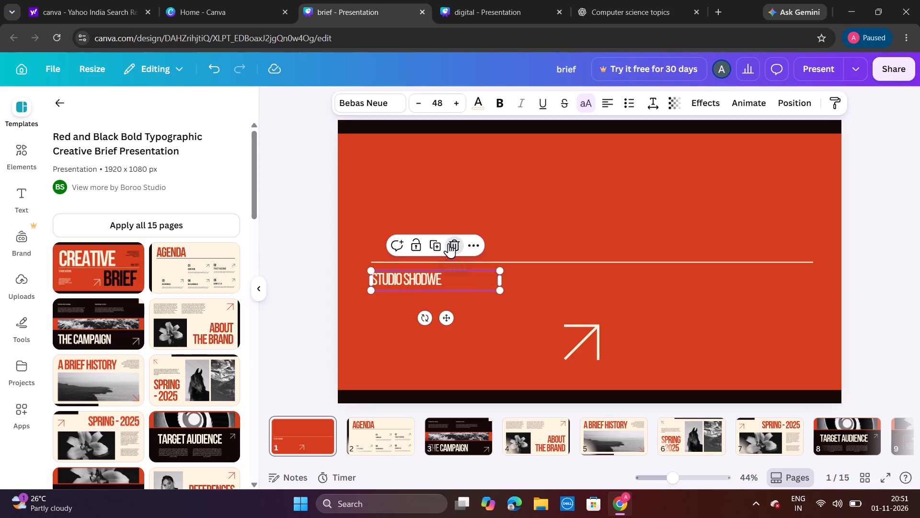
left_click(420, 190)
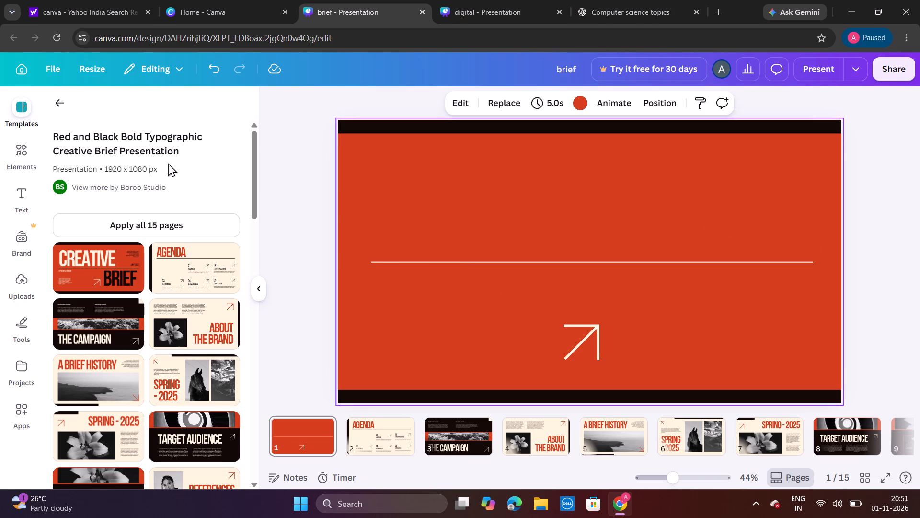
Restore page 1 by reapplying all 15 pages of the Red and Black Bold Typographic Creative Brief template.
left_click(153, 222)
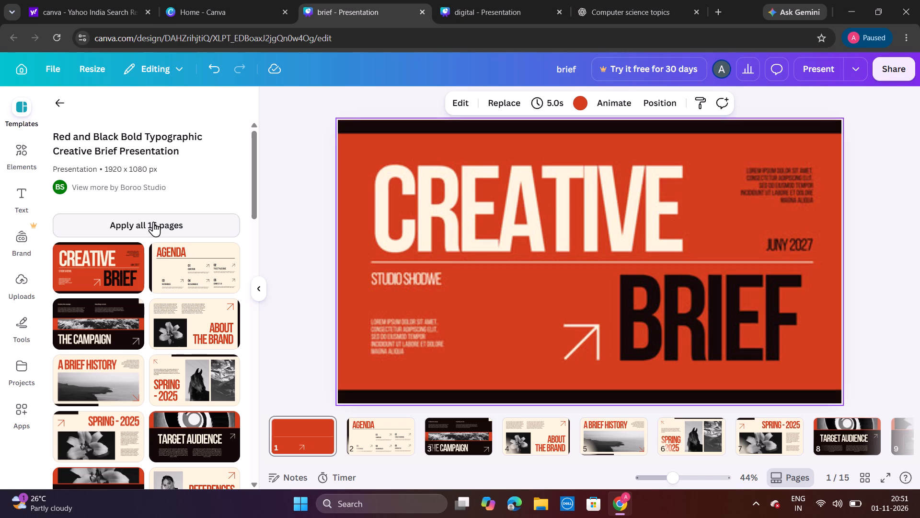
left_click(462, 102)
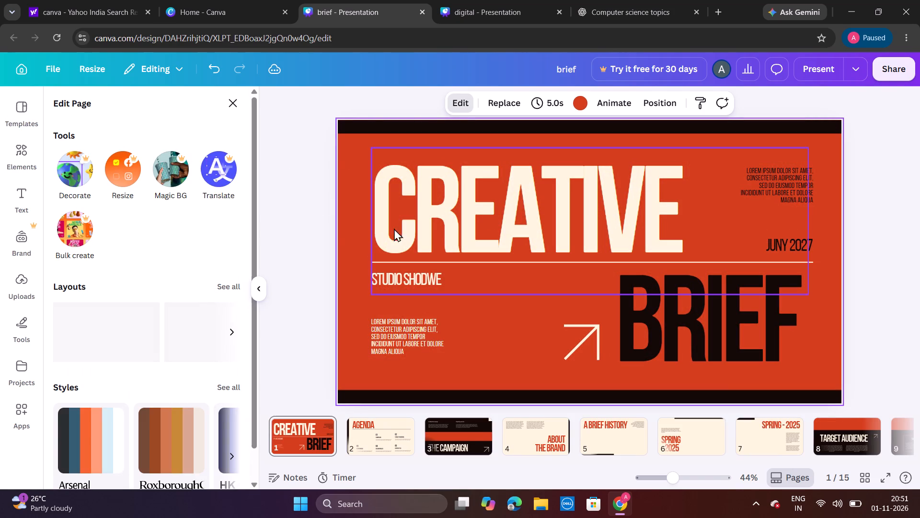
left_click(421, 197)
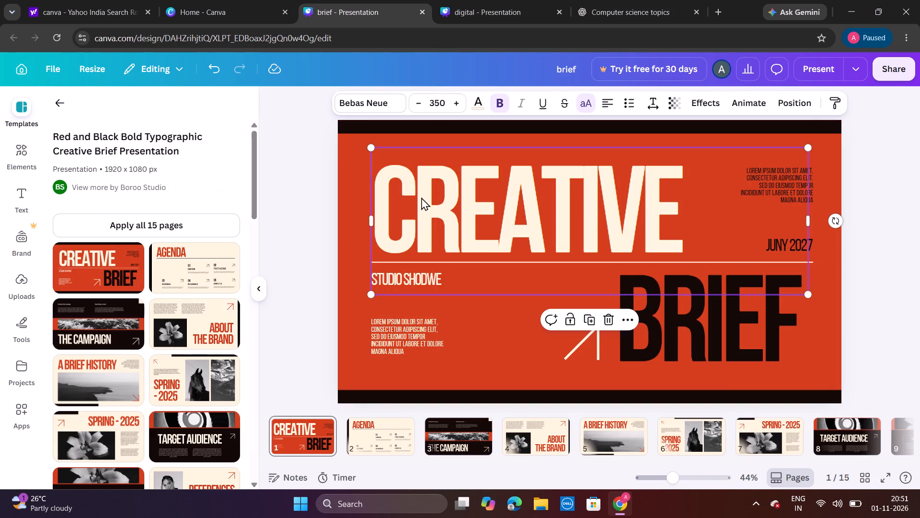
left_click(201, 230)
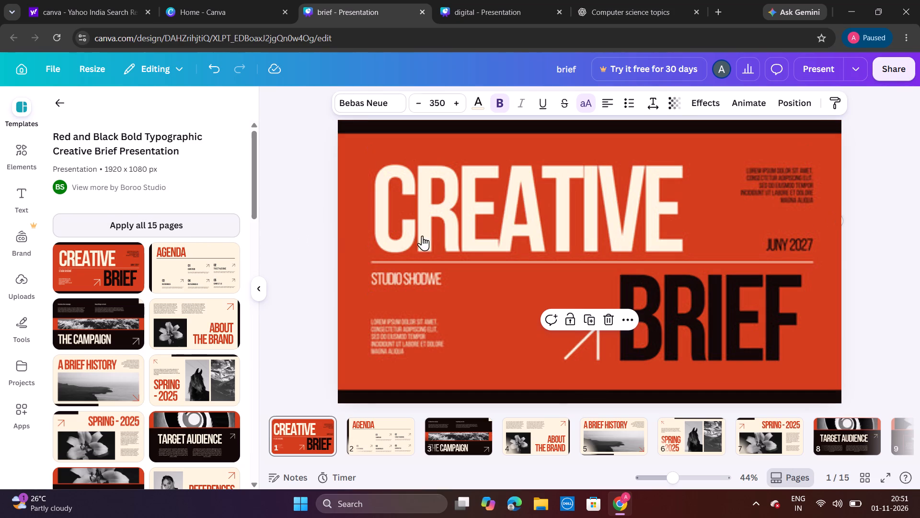
Delete the title word "CREATIVE" from page 1.
left_click(427, 236)
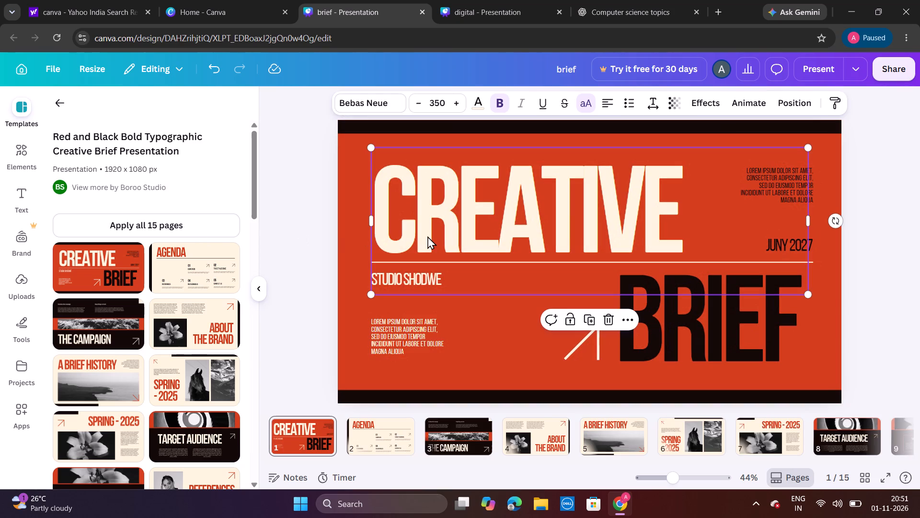
left_click(614, 319)
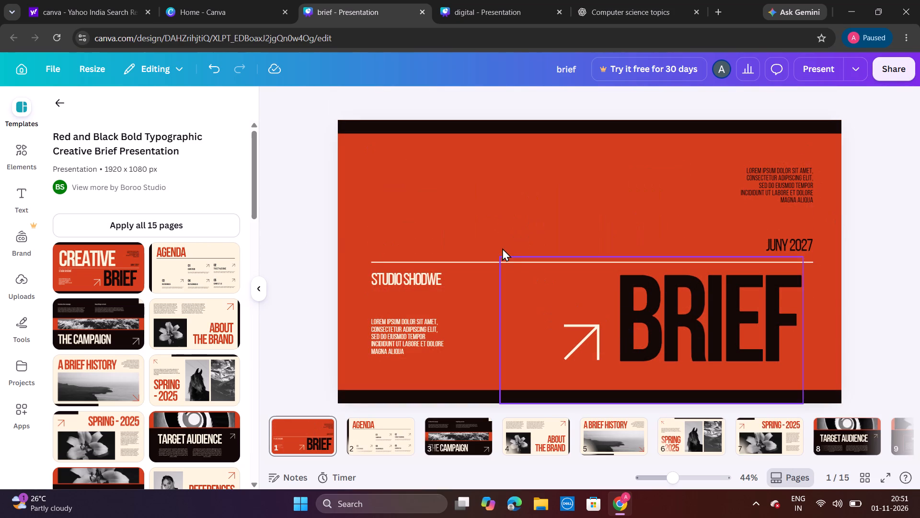
left_click(452, 181)
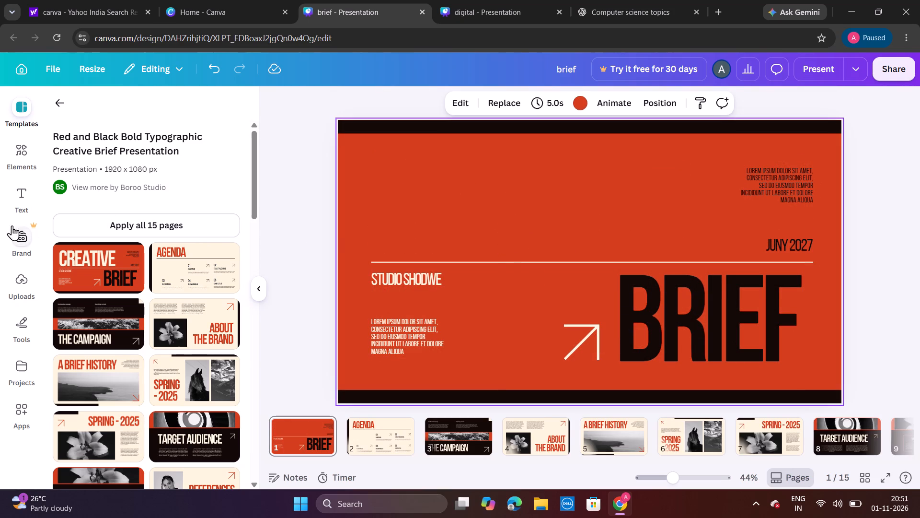
Add a new text box to page 1 containing the copied heading "Data Protection".
left_click(16, 204)
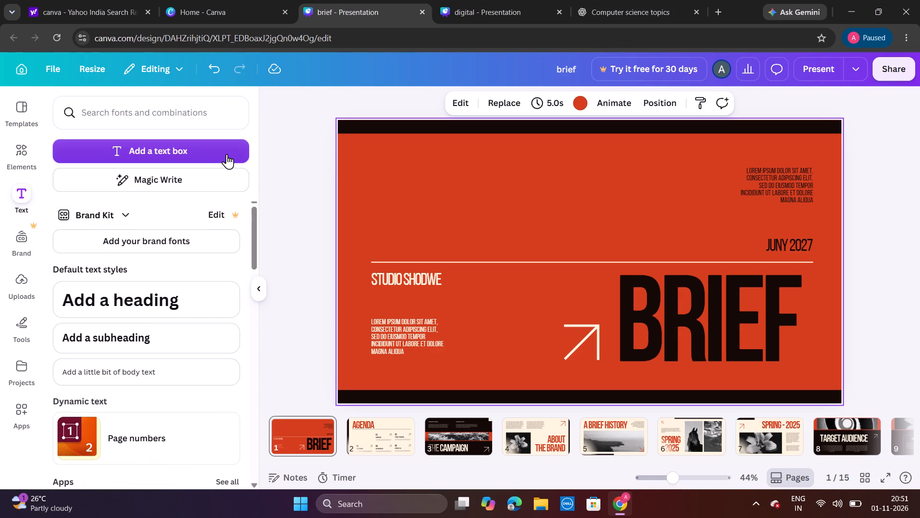
left_click(227, 154)
left_click(397, 165)
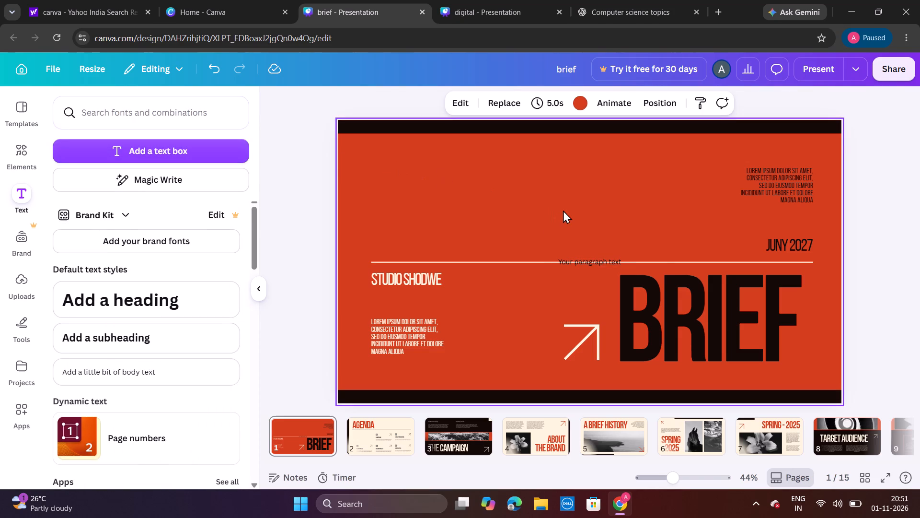
left_click(588, 263)
key("ctrl+v")
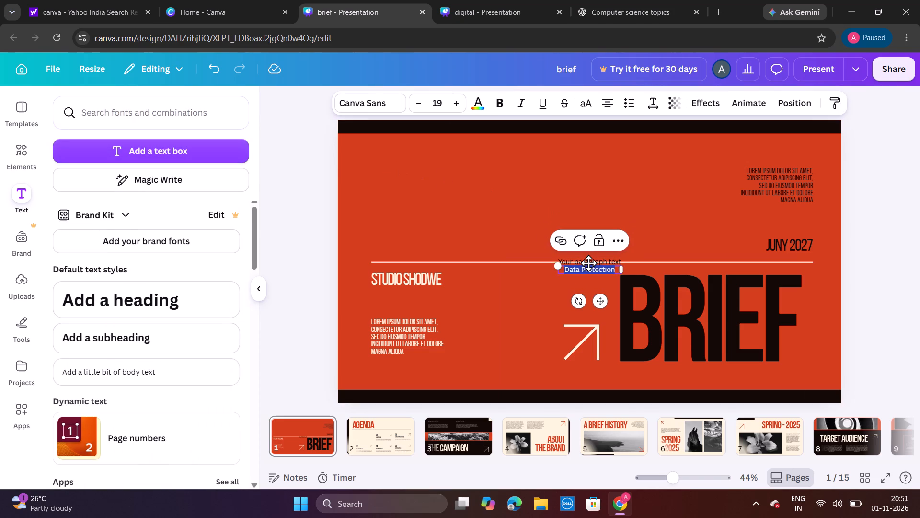
Enlarge the "Data Protection" text to title size and move it to the top of page 1.
left_click_drag(559, 263, 375, 156)
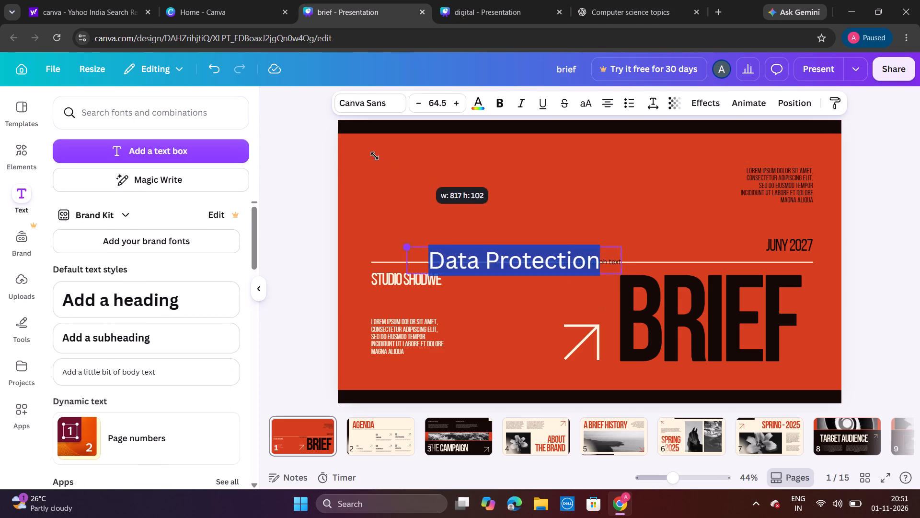
left_click_drag(375, 156, 372, 154)
left_click_drag(621, 273, 685, 307)
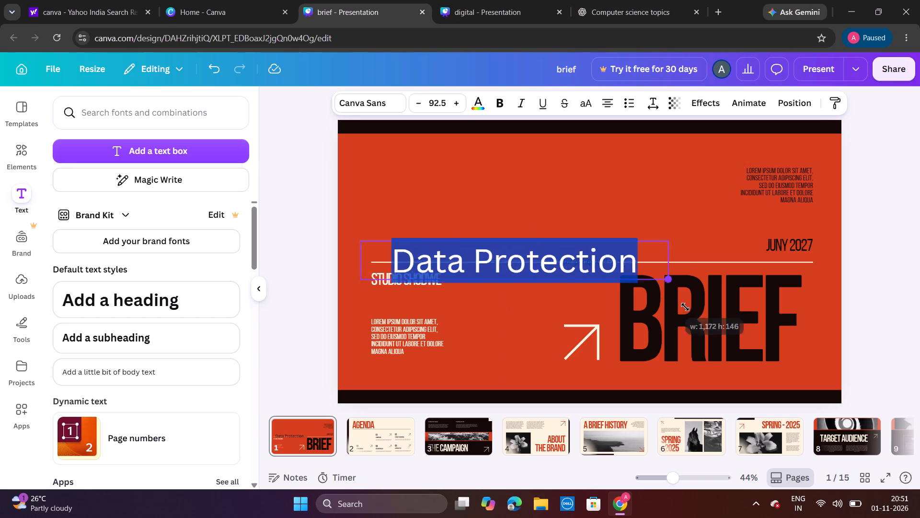
left_click_drag(685, 307, 686, 308)
left_click(572, 230)
left_click_drag(570, 226, 498, 142)
left_click_drag(475, 251, 446, 170)
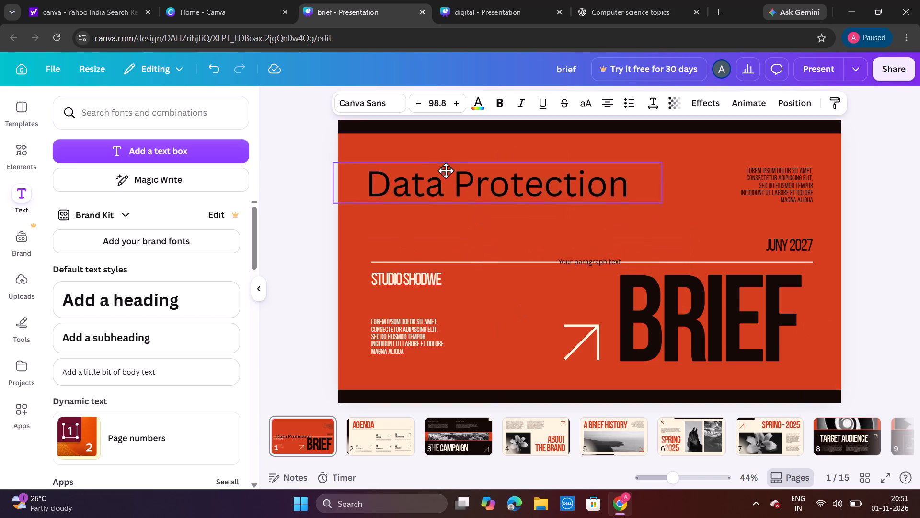
left_click_drag(446, 170, 459, 154)
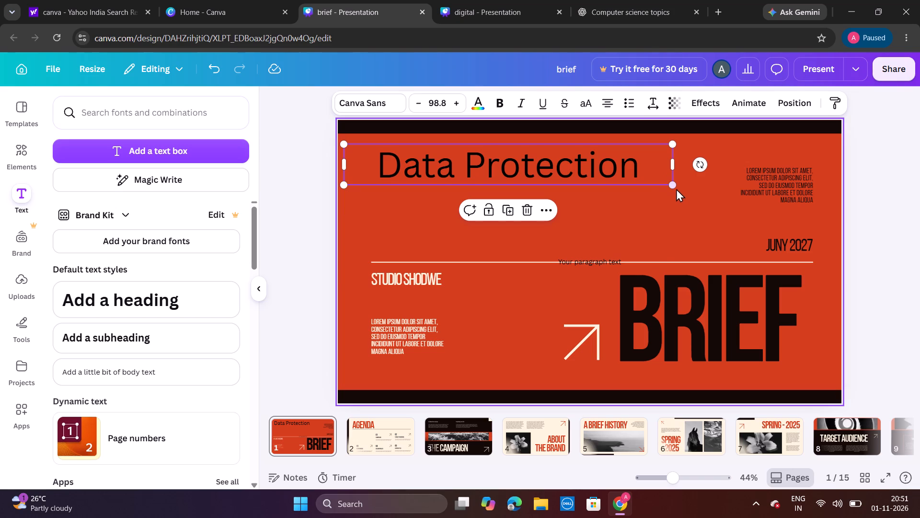
left_click_drag(676, 188, 711, 201)
left_click(711, 201)
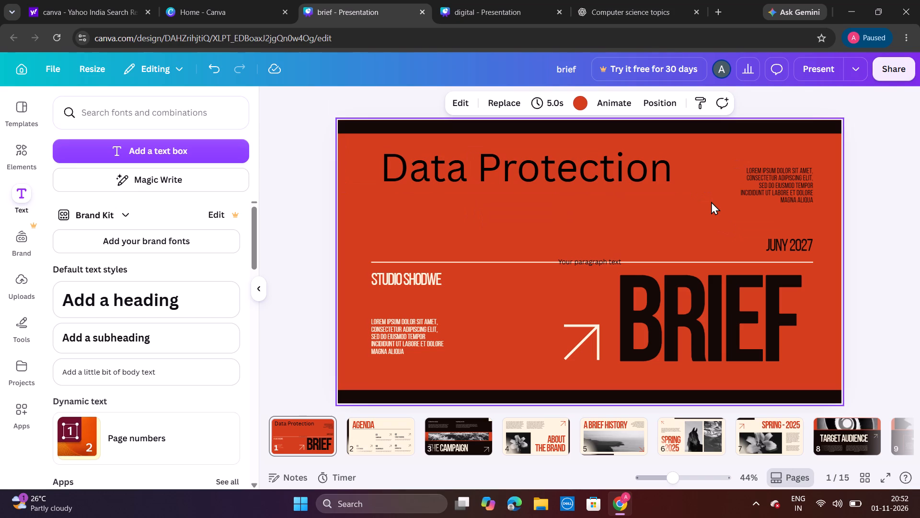
Delete the title word "BRIEF", both placeholder paragraphs, the studio name and the date from page 1.
left_click(712, 297)
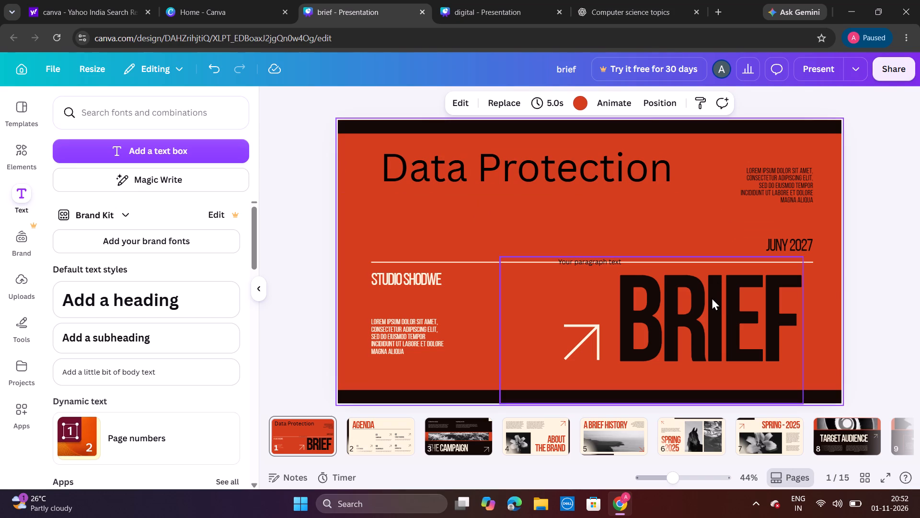
left_click(670, 232)
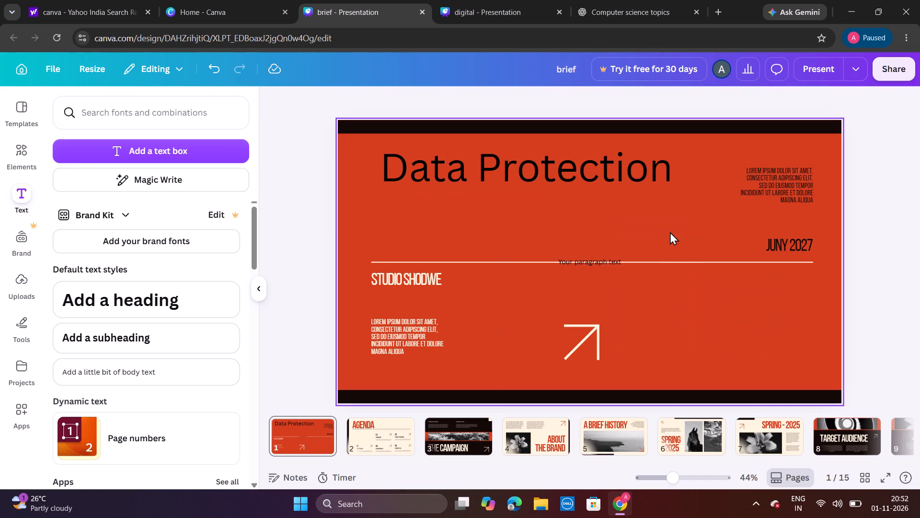
left_click(403, 340)
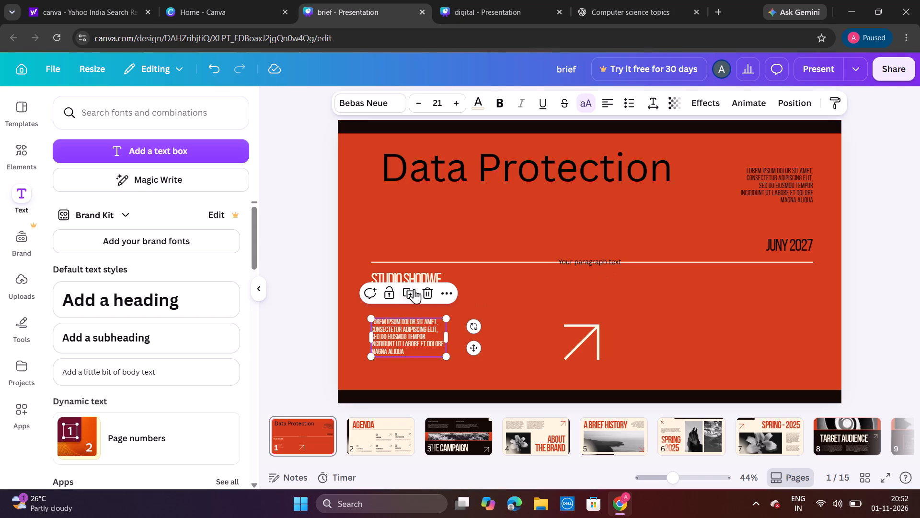
left_click(423, 292)
left_click(420, 285)
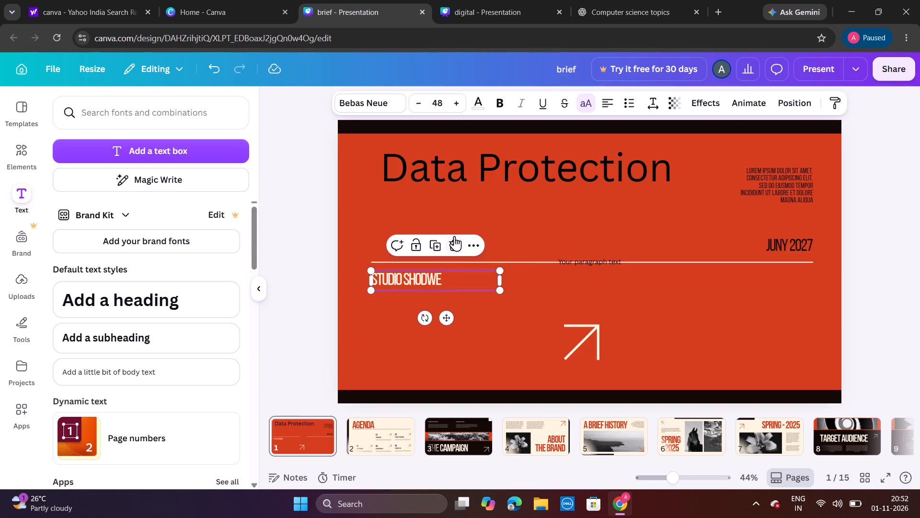
left_click(454, 236)
left_click(775, 245)
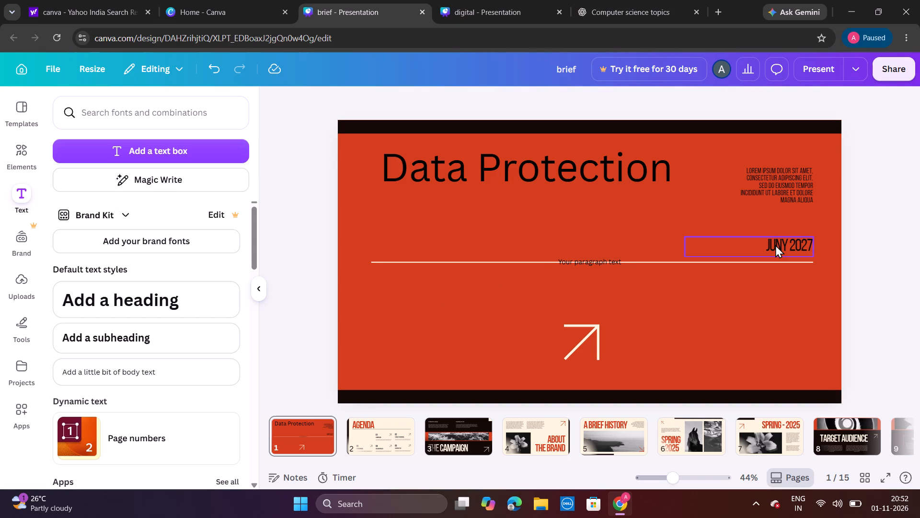
left_click(763, 218)
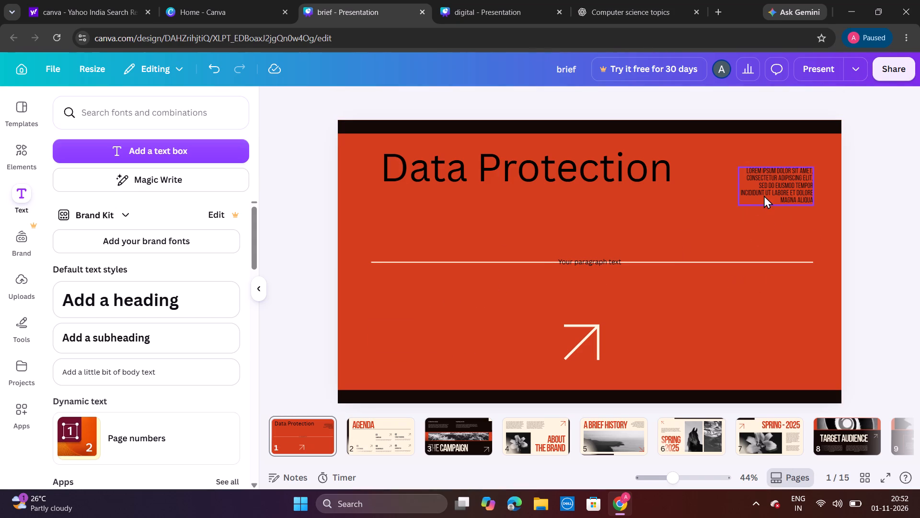
left_click(766, 191)
left_click(794, 142)
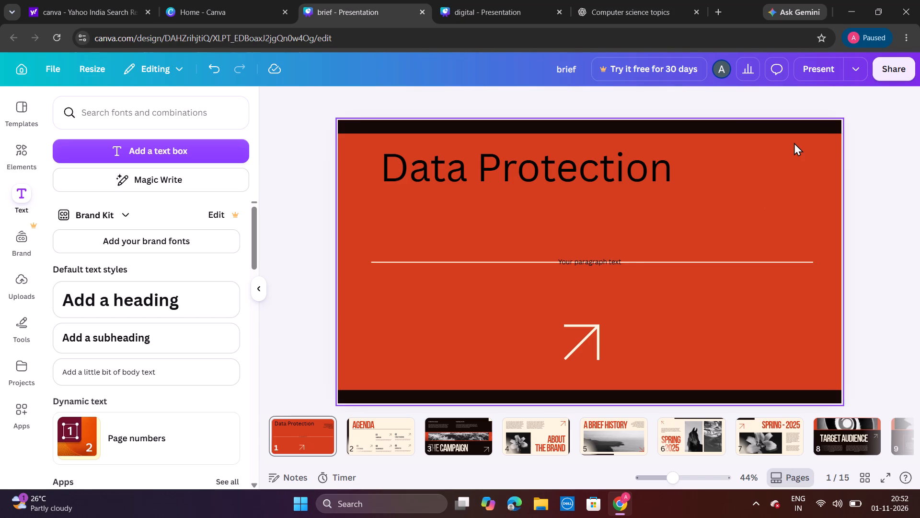
left_click(576, 338)
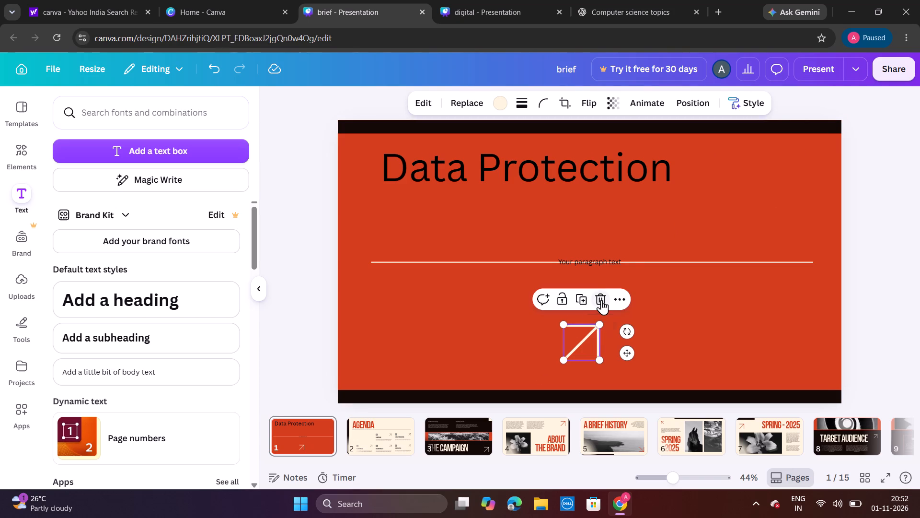
left_click_drag(601, 300, 597, 288)
left_click(597, 295)
left_click(599, 263)
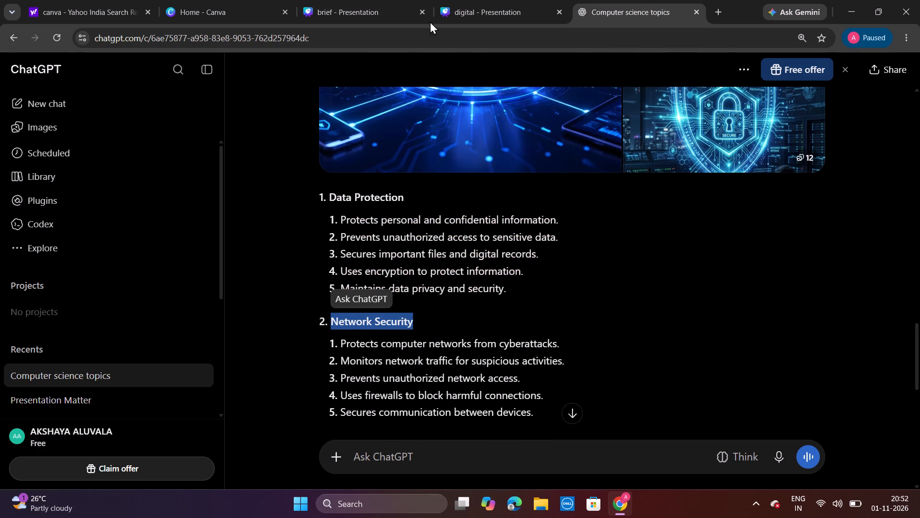
left_click(391, 9)
left_click(531, 168)
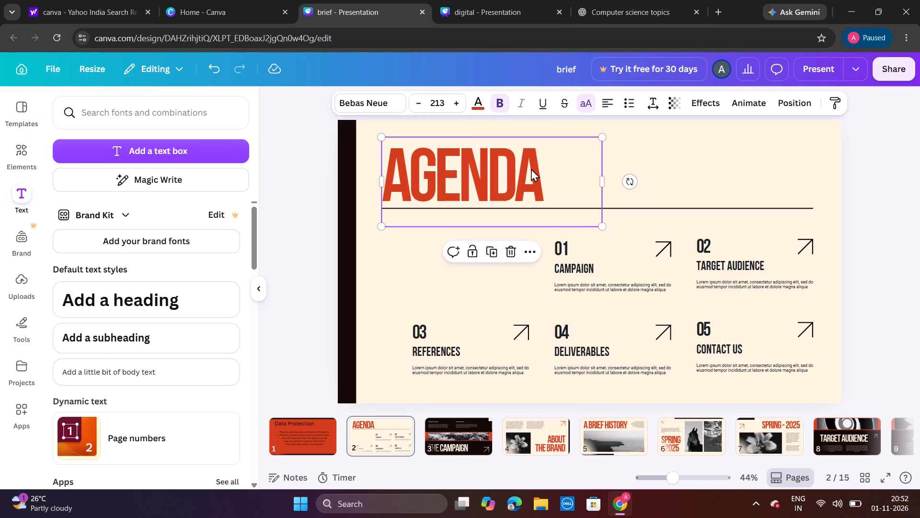
key("ctrl+v")
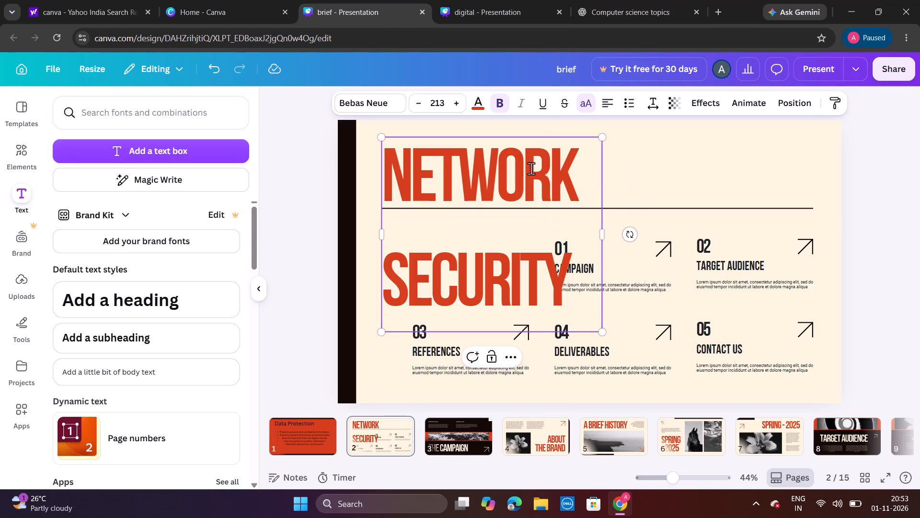
left_click(625, 305)
Delete the 02 number and "TARGET AUDIENCE" title, plus the whole 01 "CAMPAIGN" agenda item with its paragraph and arrow, from page 2.
left_click(609, 272)
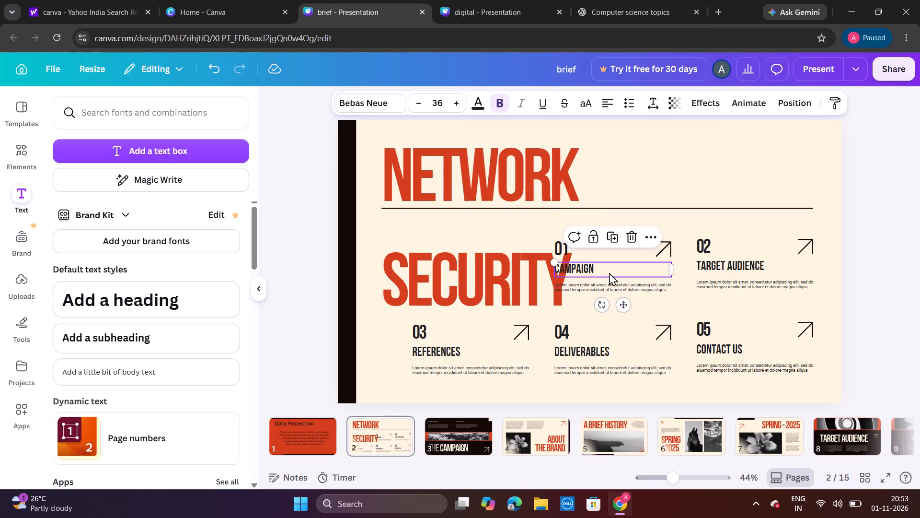
left_click(713, 268)
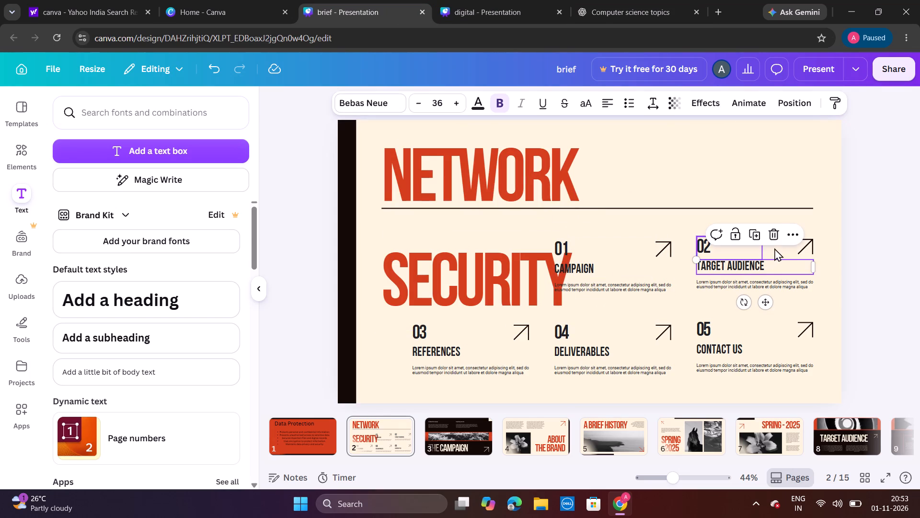
left_click(774, 235)
left_click(717, 240)
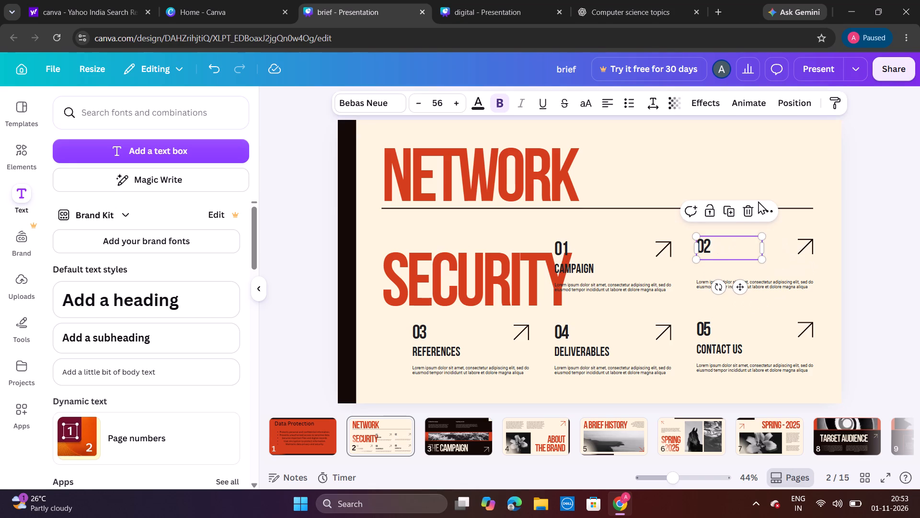
left_click(749, 212)
left_click(642, 262)
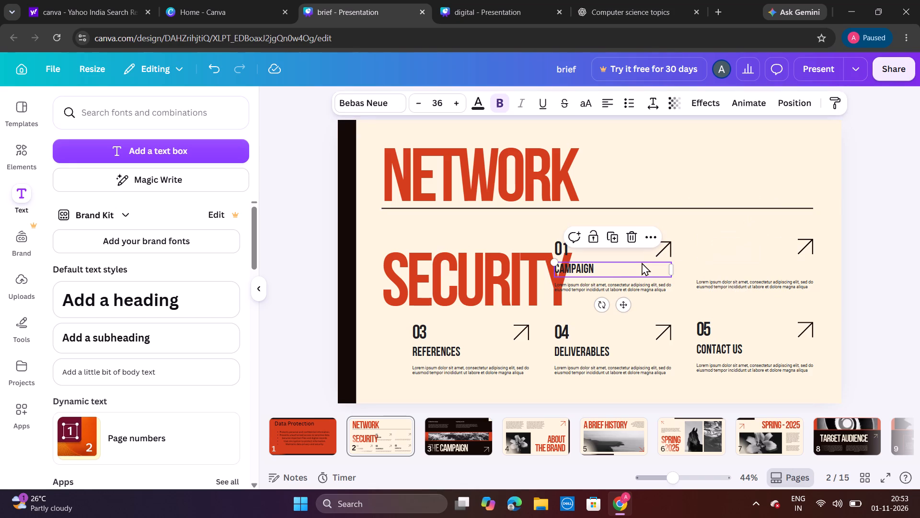
left_click(639, 234)
left_click(621, 293)
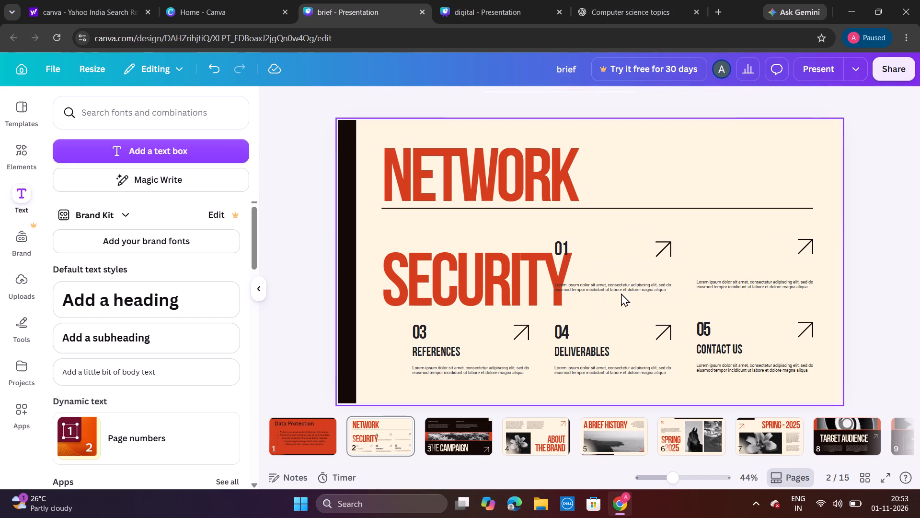
left_click(627, 289)
left_click(632, 261)
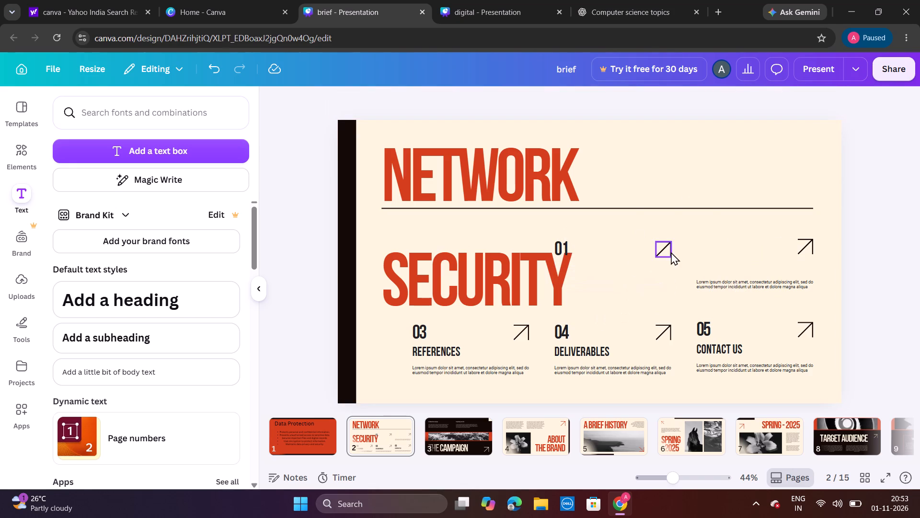
left_click(671, 252)
left_click(686, 210)
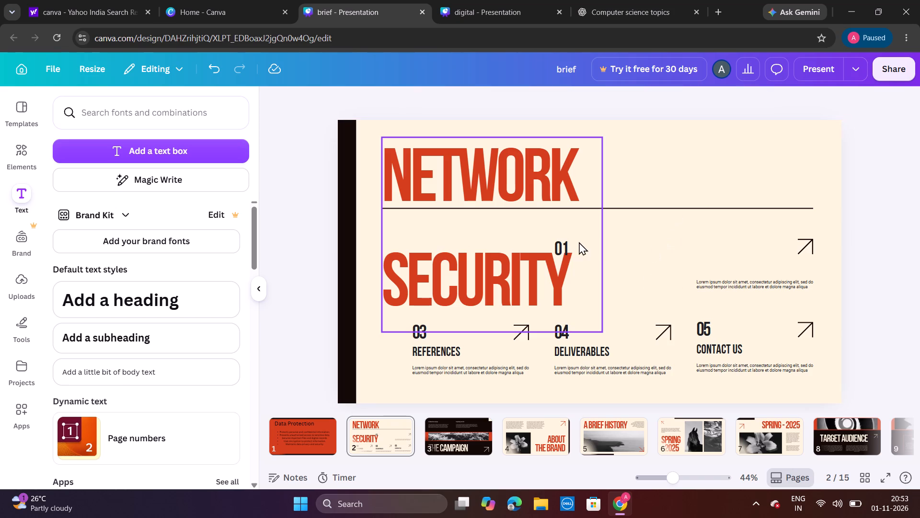
left_click(571, 243)
left_click(601, 209)
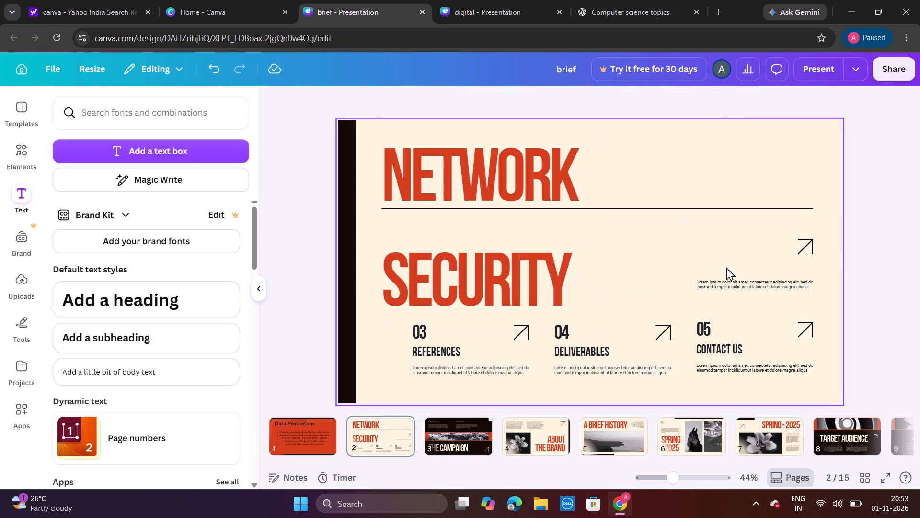
Delete the arrow and placeholder paragraph left over from agenda item 02 on page 2.
left_click_drag(736, 279, 745, 289)
left_click(745, 289)
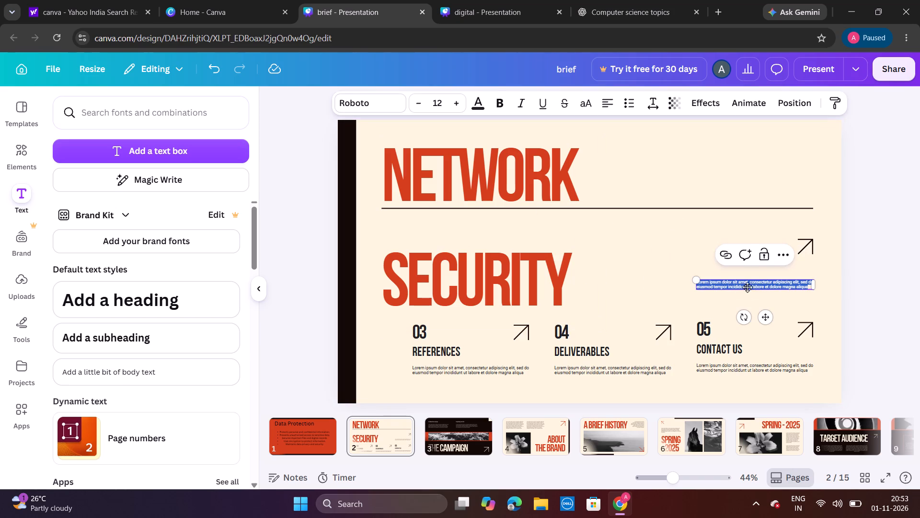
left_click(761, 282)
left_click(764, 312)
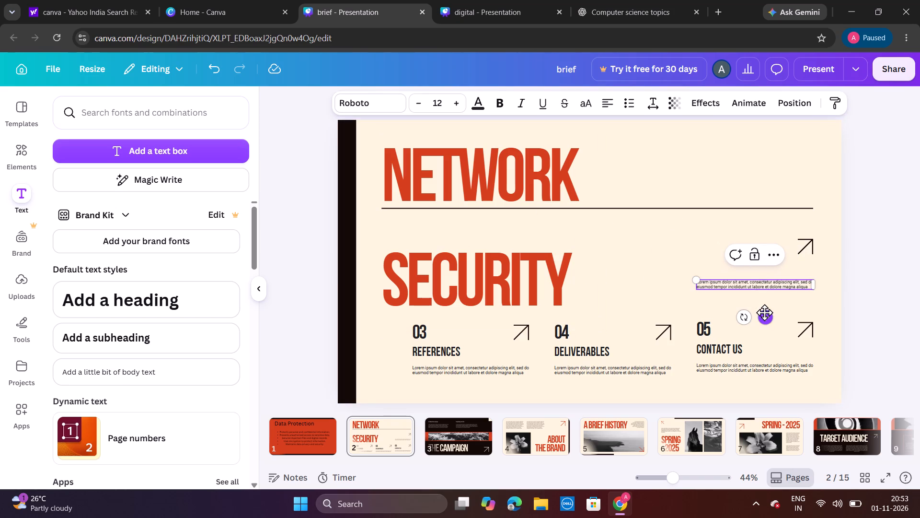
left_click(803, 255)
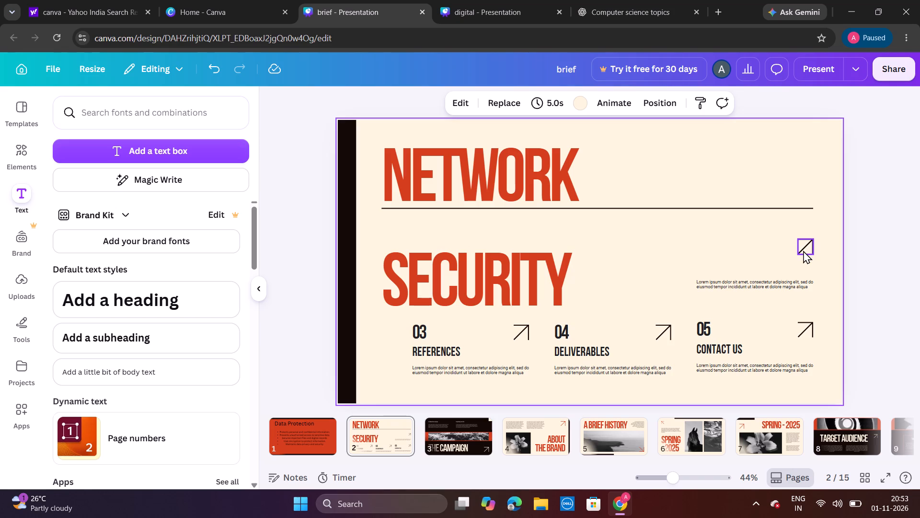
left_click(803, 250)
left_click(823, 212)
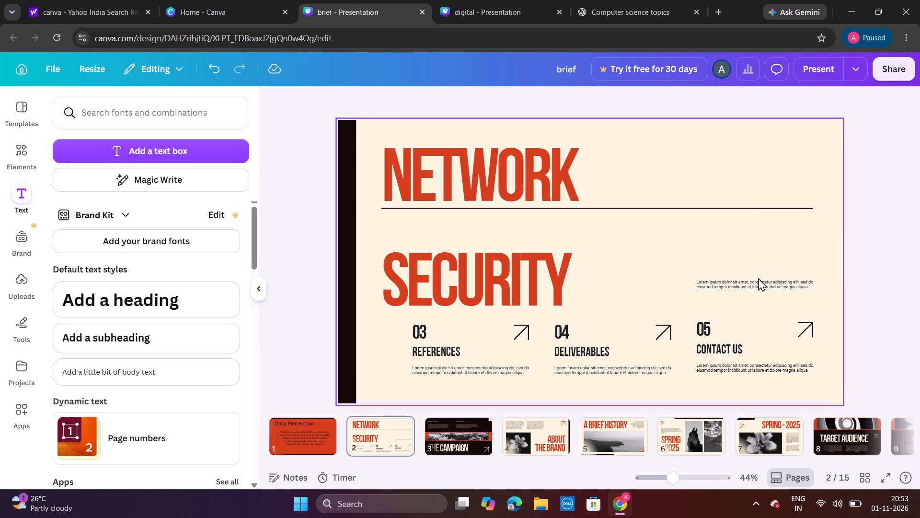
left_click(758, 282)
left_click(780, 249)
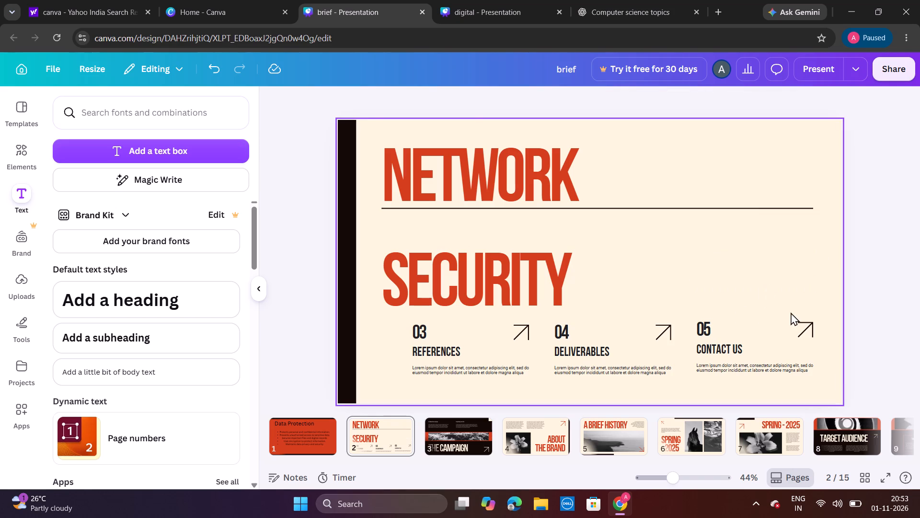
Delete the 05 "CONTACT US" agenda item from page 2, including its arrow, placeholder paragraph, title and number.
left_click(801, 334)
left_click(832, 307)
left_click(832, 301)
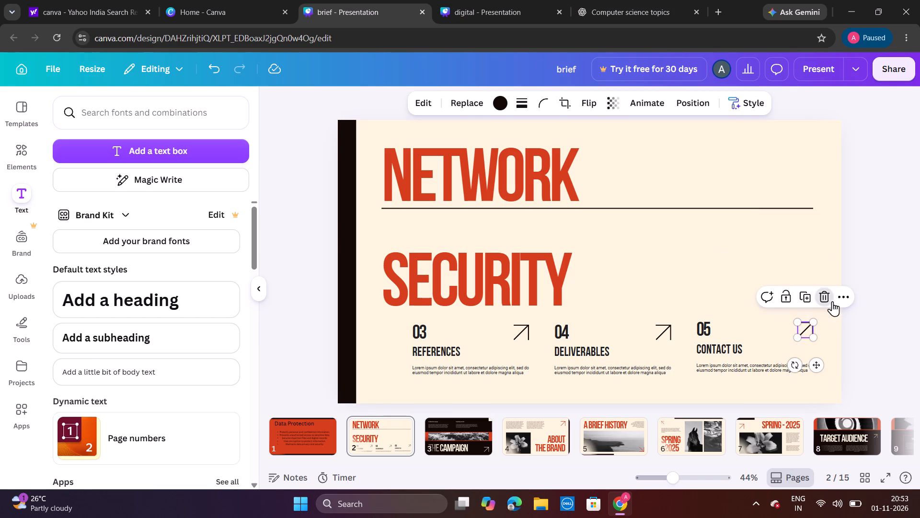
left_click(771, 366)
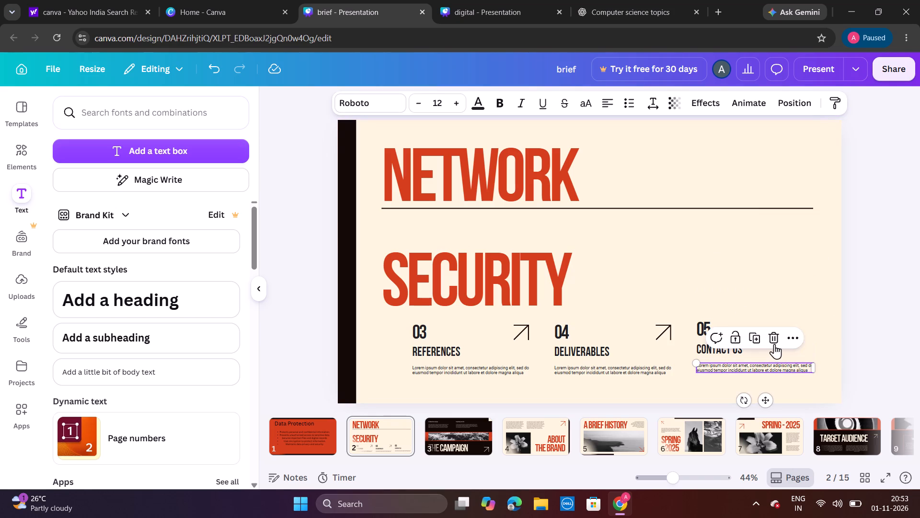
left_click(774, 343)
left_click(712, 343)
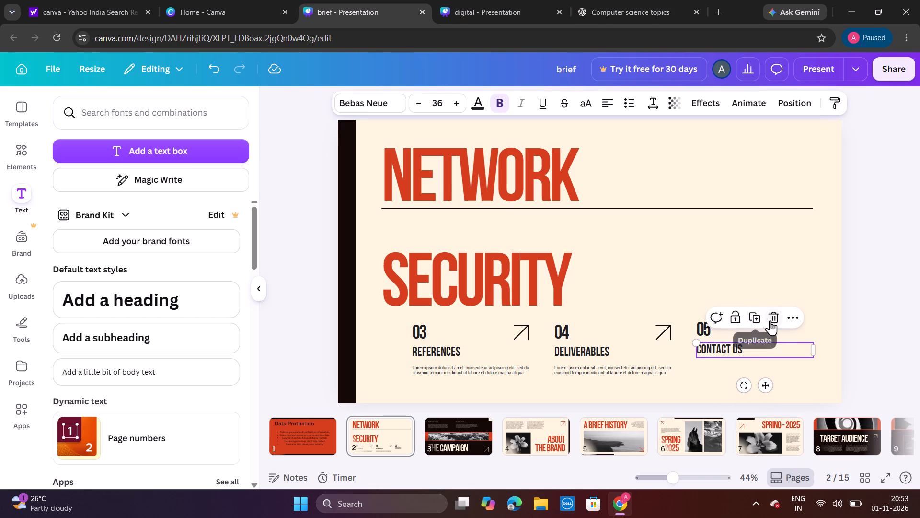
left_click(770, 320)
left_click(697, 332)
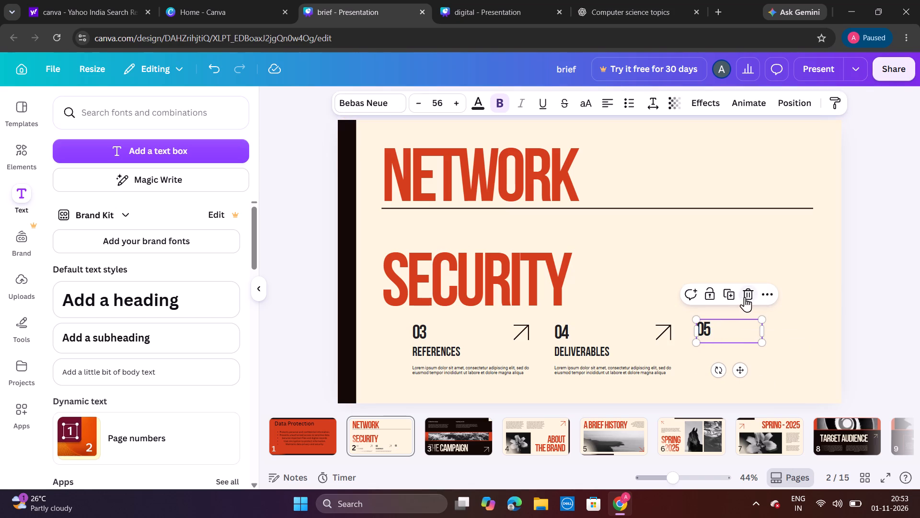
left_click(746, 297)
Delete the 04 "DELIVERABLES" agenda item from page 2, including its arrow, title, placeholder paragraph and number.
left_click_drag(665, 333, 684, 303)
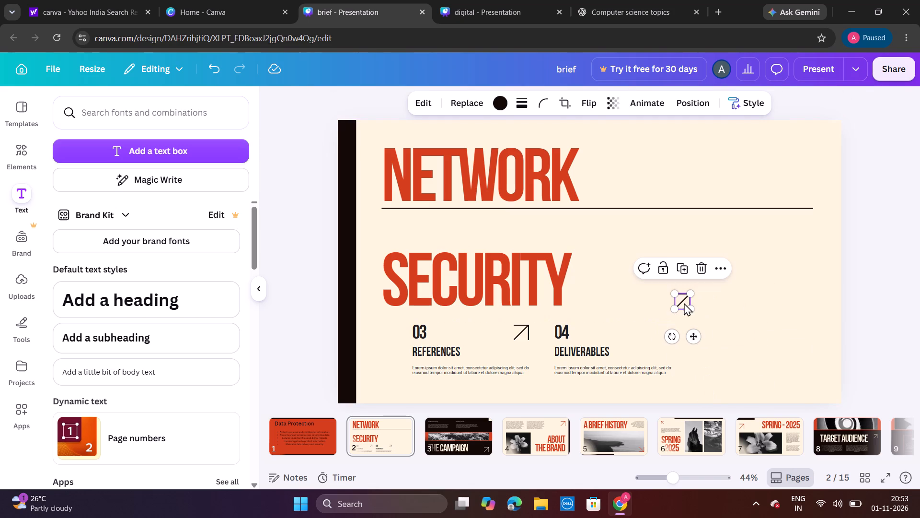
left_click(703, 275)
left_click(622, 355)
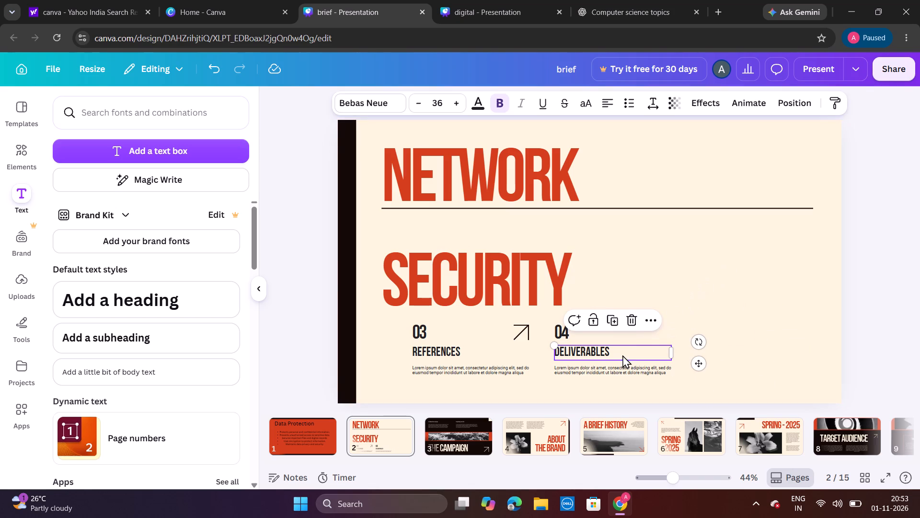
left_click(627, 325)
left_click(613, 372)
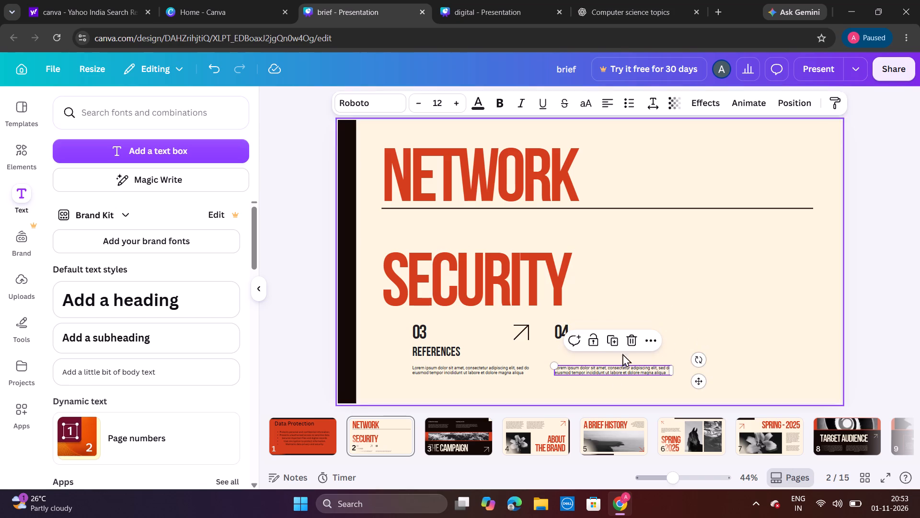
left_click(627, 342)
left_click(556, 338)
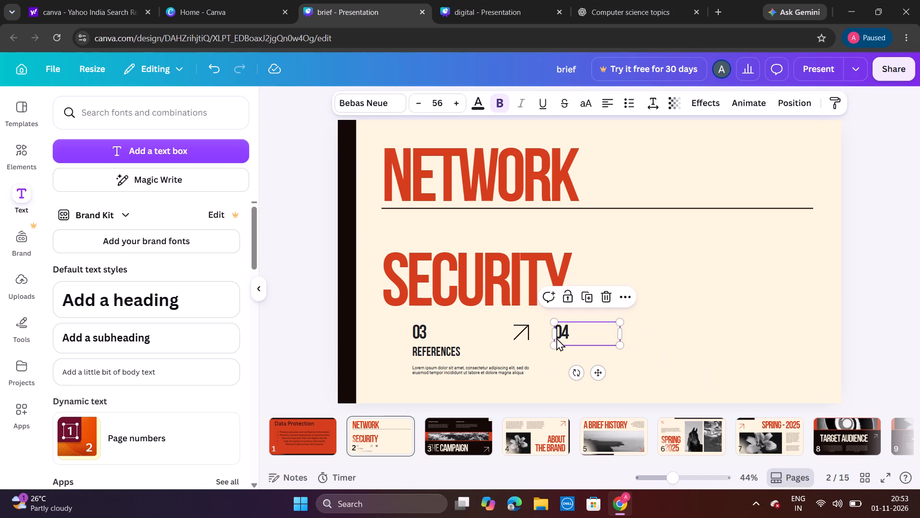
left_click(605, 304)
Delete the 03 "REFERENCES" agenda item from page 2, including its title, placeholder paragraph, number and arrow.
left_click(467, 352)
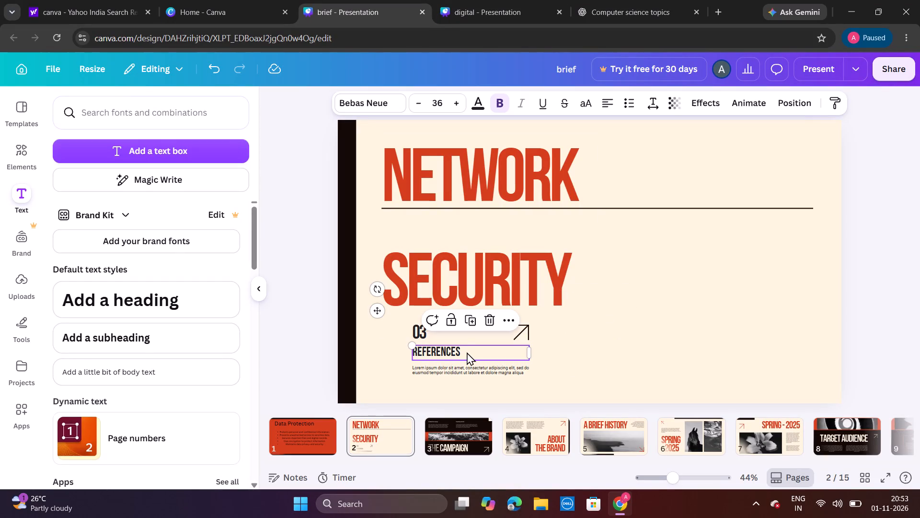
left_click(485, 322)
left_click(475, 364)
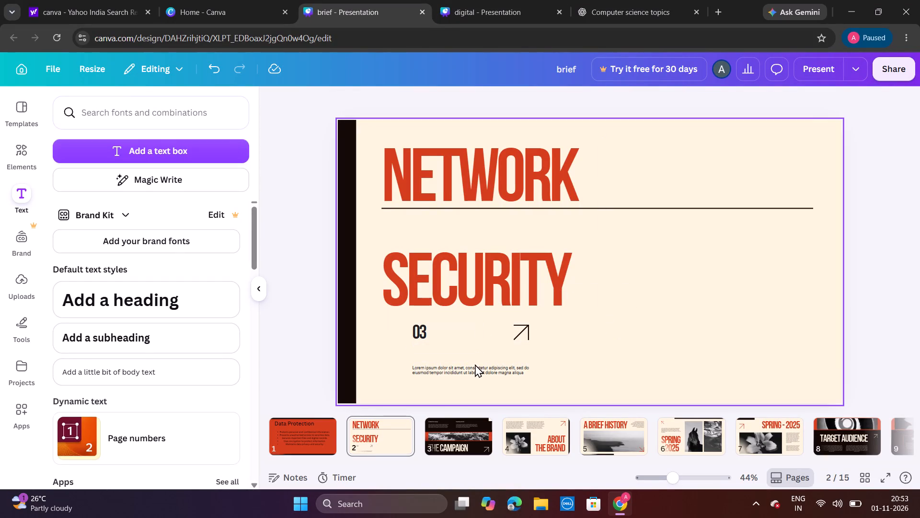
left_click(475, 372)
left_click(492, 333)
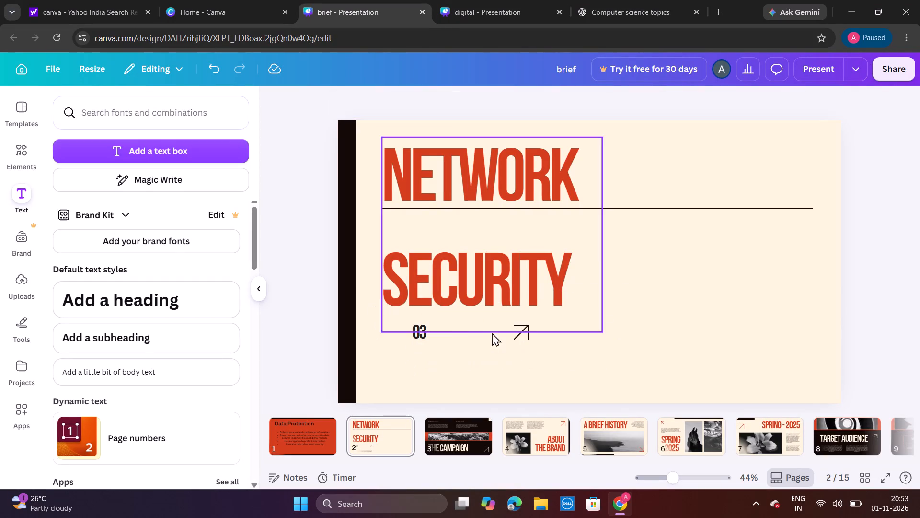
left_click(414, 324)
left_click(462, 293)
left_click(526, 333)
double_click(539, 302)
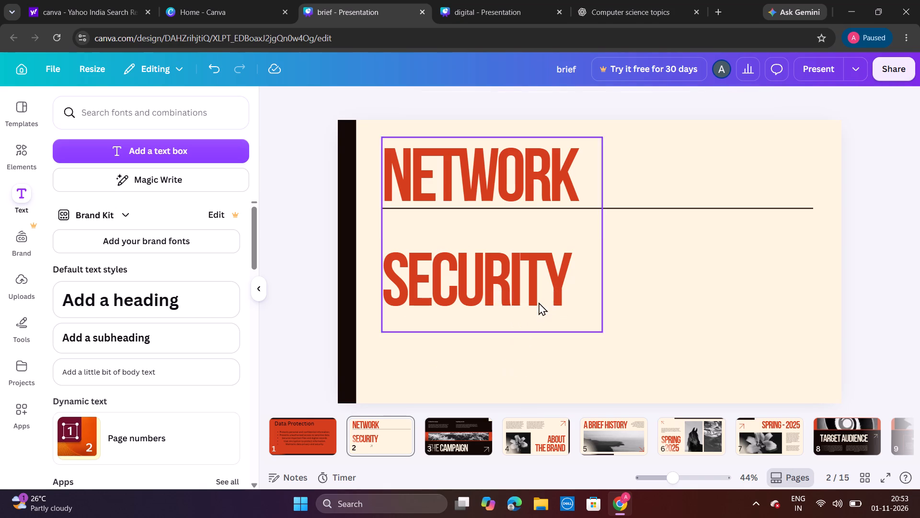
Delete the horizontal divider line running through the "Network Security" title on page 2.
left_click(682, 207)
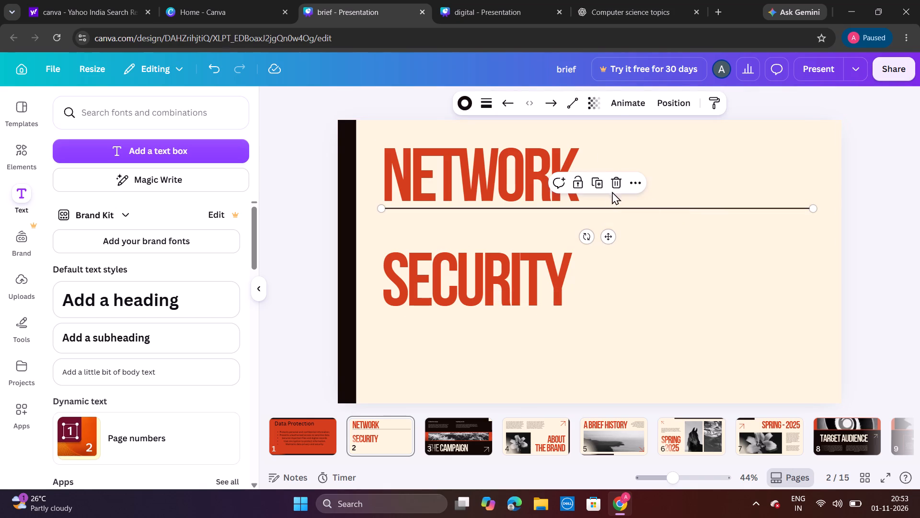
left_click(609, 187)
left_click(606, 247)
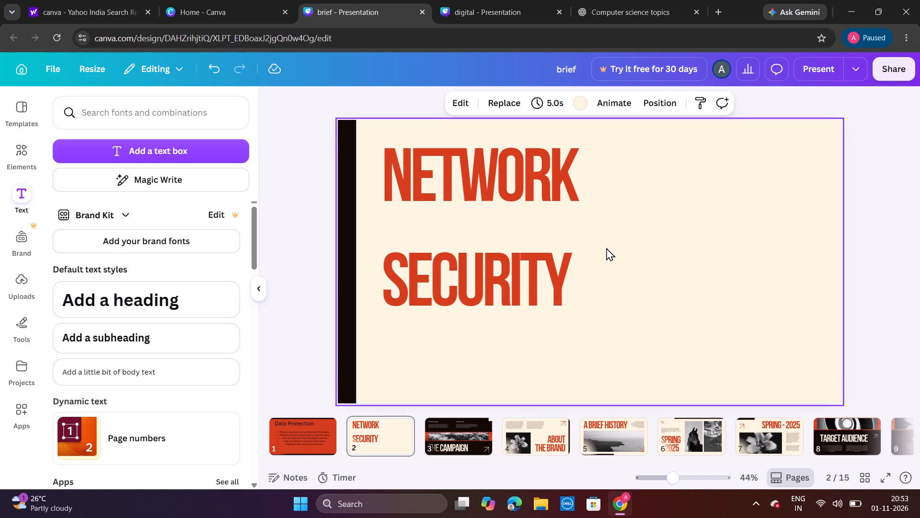
left_click(213, 140)
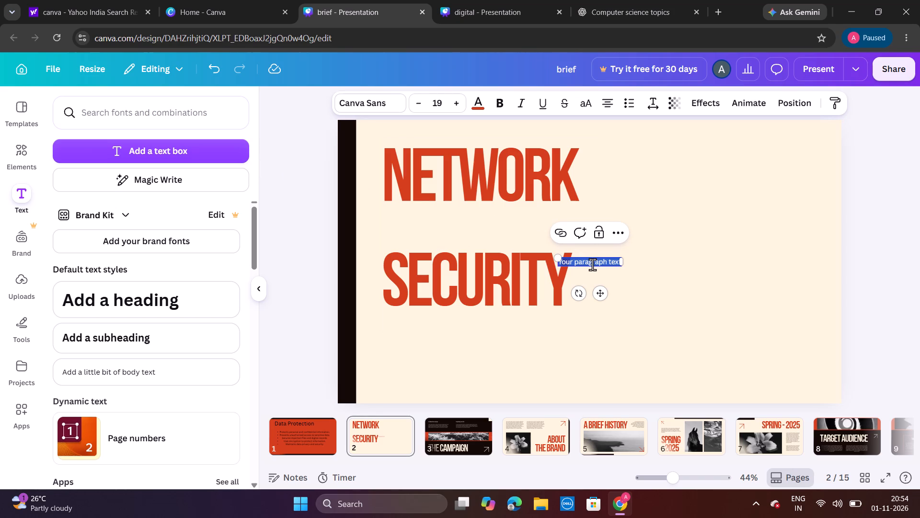
left_click(659, 7)
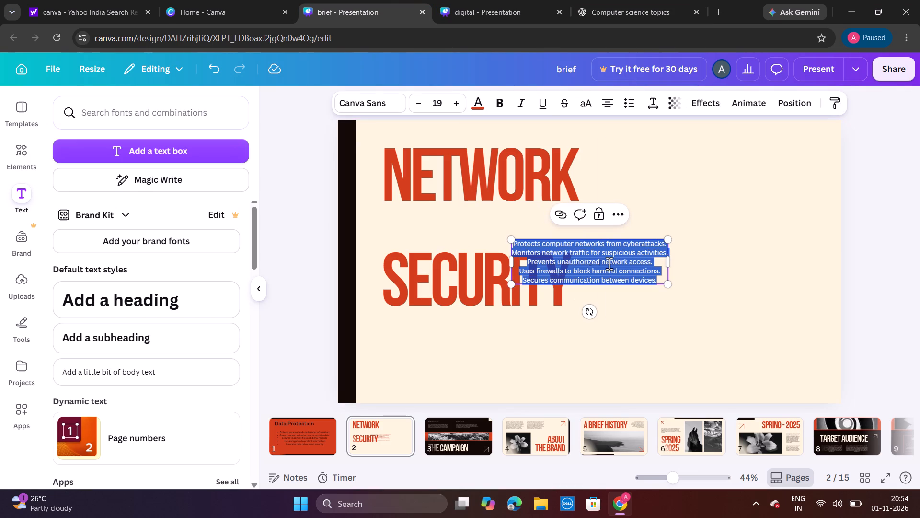
Move the pasted Network Security points beside the word "SECURITY" and enlarge them to a font size of about 30.8.
left_click(703, 258)
left_click_drag(703, 258, 750, 237)
left_click_drag(632, 255, 755, 192)
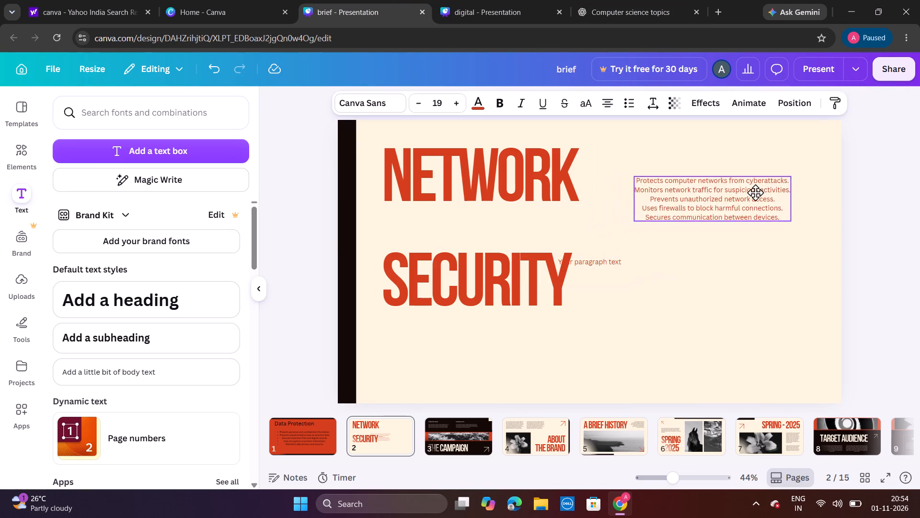
left_click_drag(755, 192, 742, 297)
left_click_drag(625, 287, 621, 280)
left_click(621, 280)
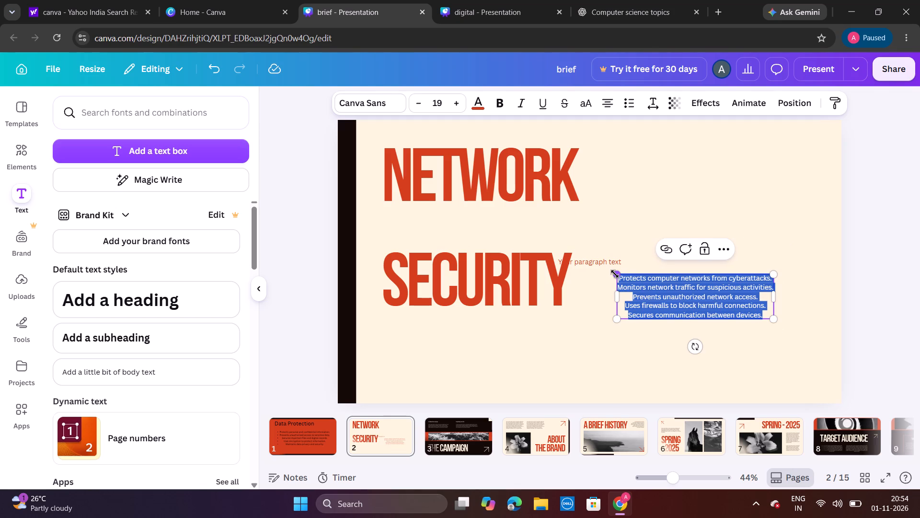
left_click_drag(615, 274, 591, 224)
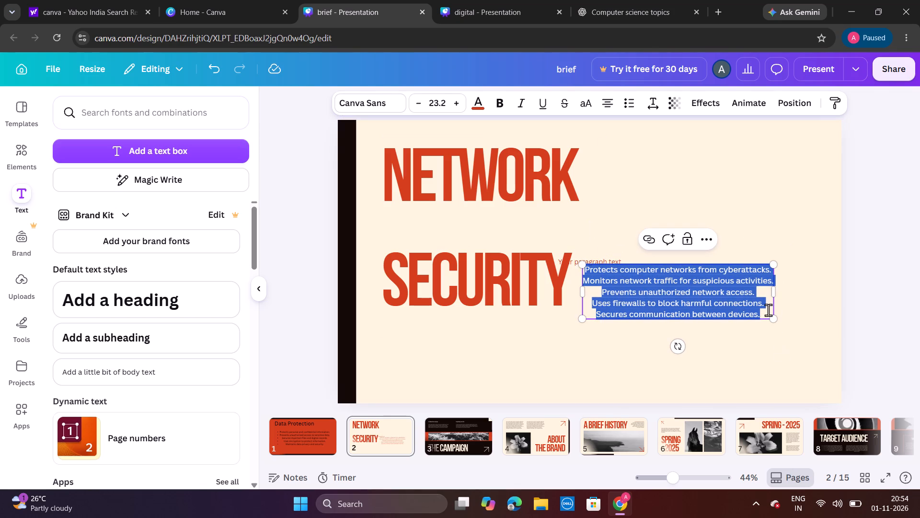
left_click_drag(776, 321, 825, 387)
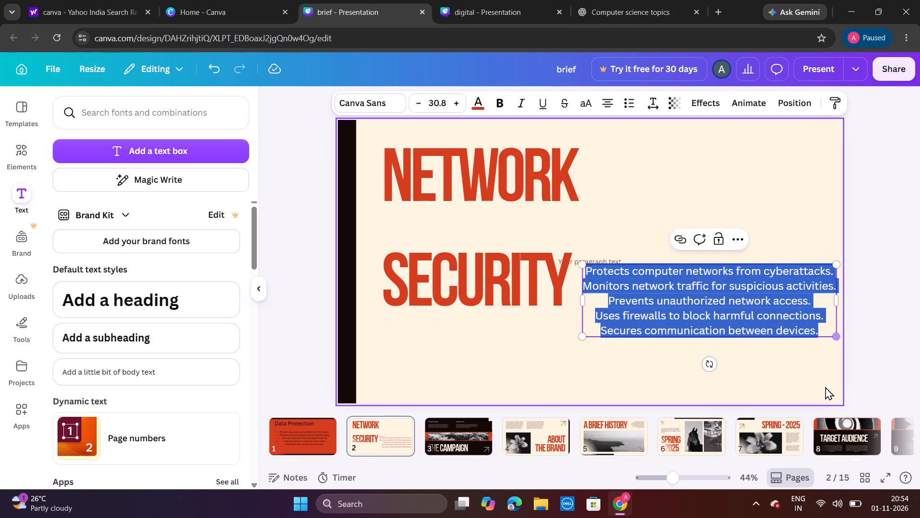
left_click(825, 387)
Delete the leftover "Your paragraph text" placeholder box from page 2.
left_click_drag(615, 254, 614, 259)
left_click(614, 259)
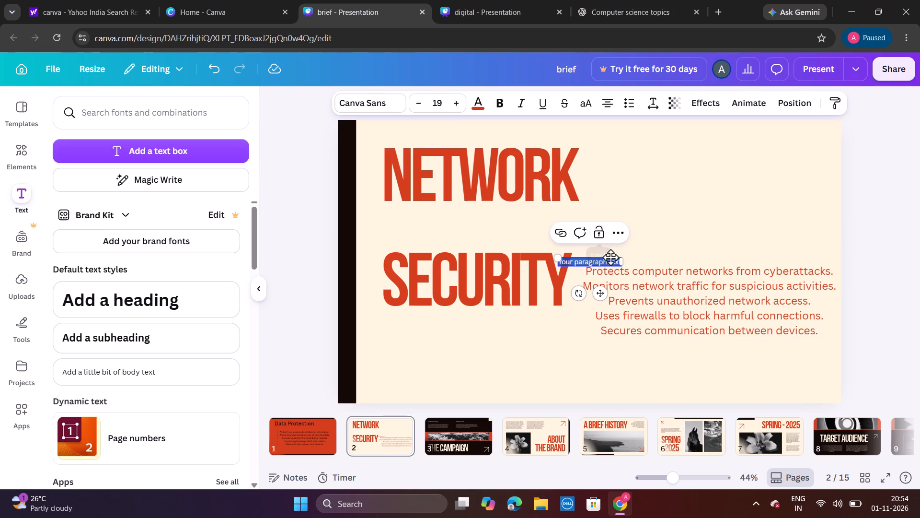
left_click(611, 259)
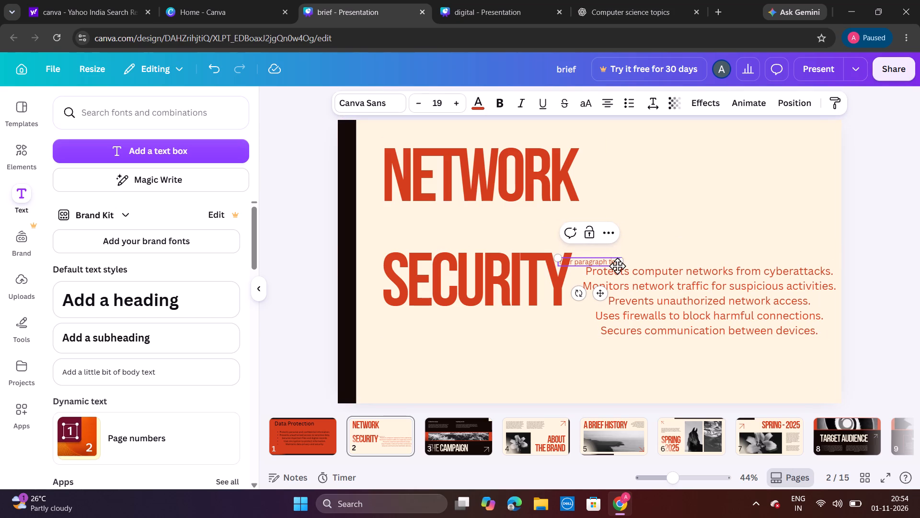
left_click(617, 266)
left_click(604, 257)
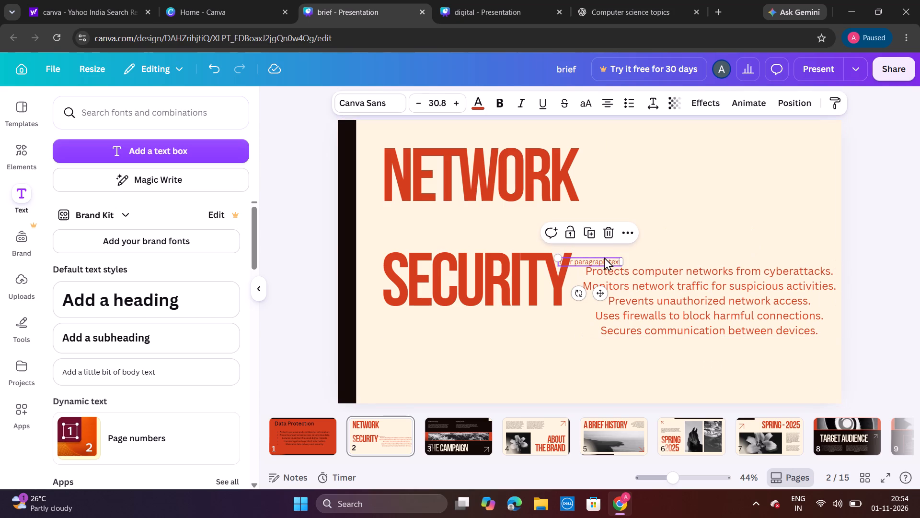
left_click(606, 236)
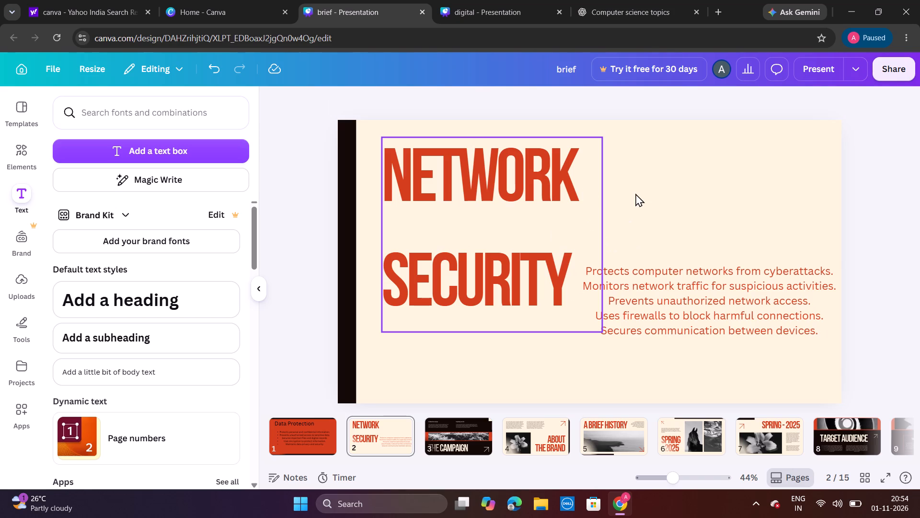
left_click(635, 193)
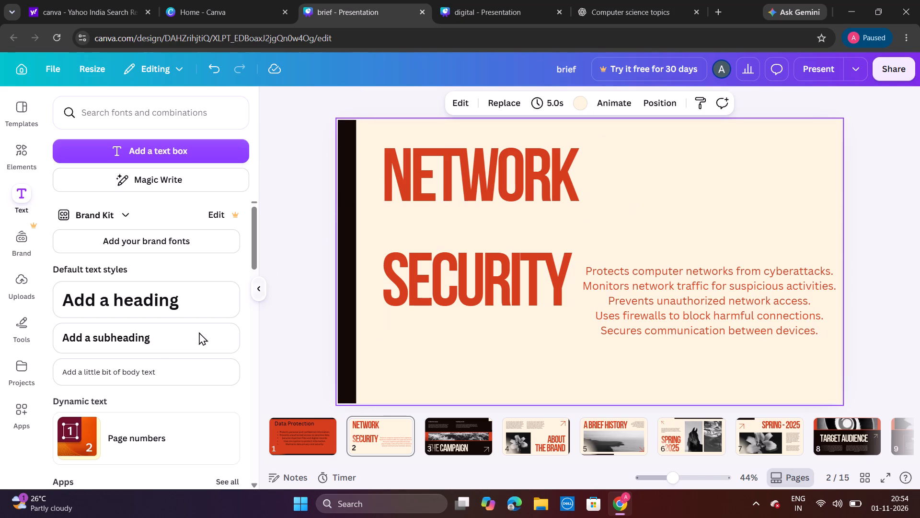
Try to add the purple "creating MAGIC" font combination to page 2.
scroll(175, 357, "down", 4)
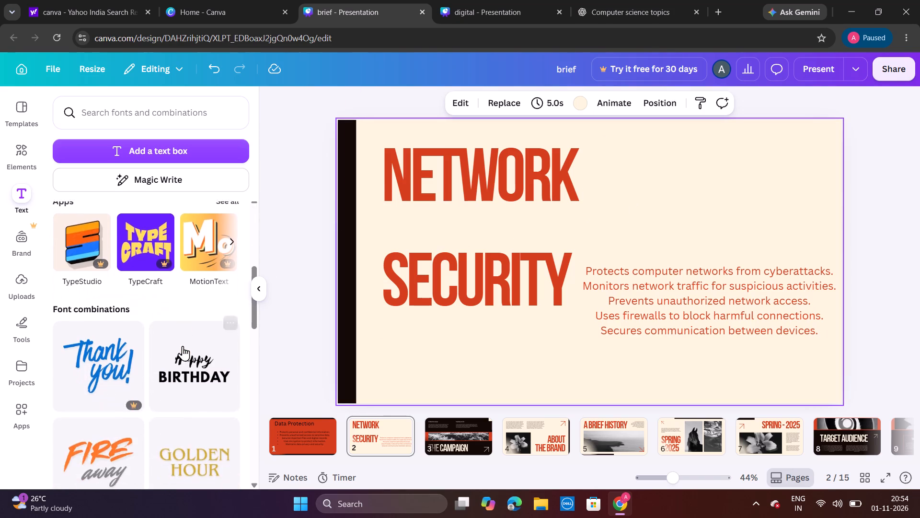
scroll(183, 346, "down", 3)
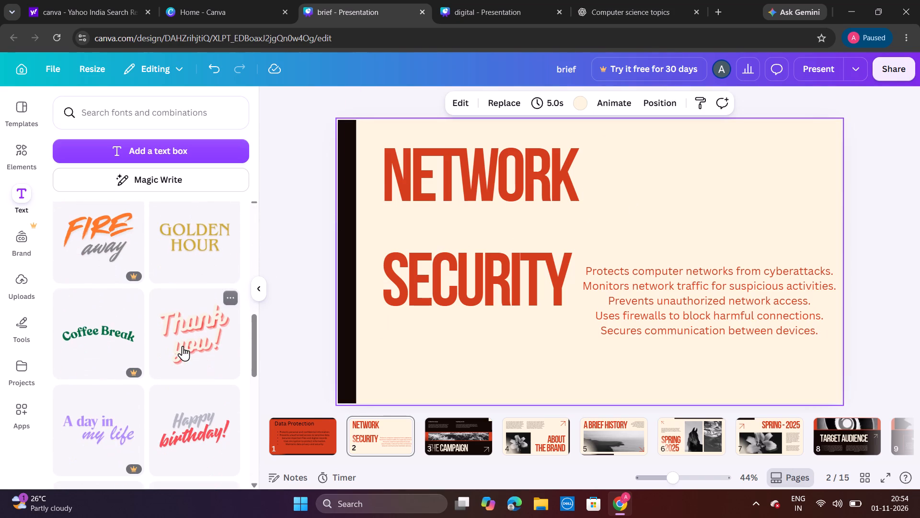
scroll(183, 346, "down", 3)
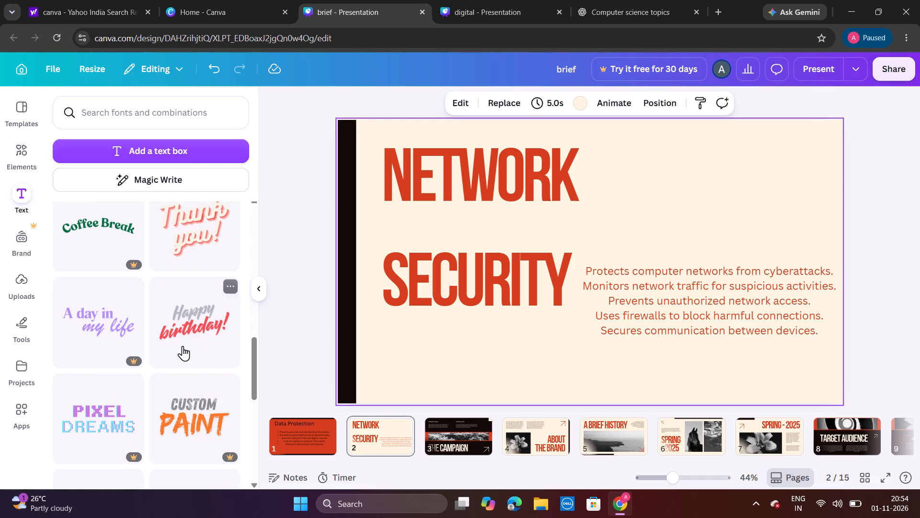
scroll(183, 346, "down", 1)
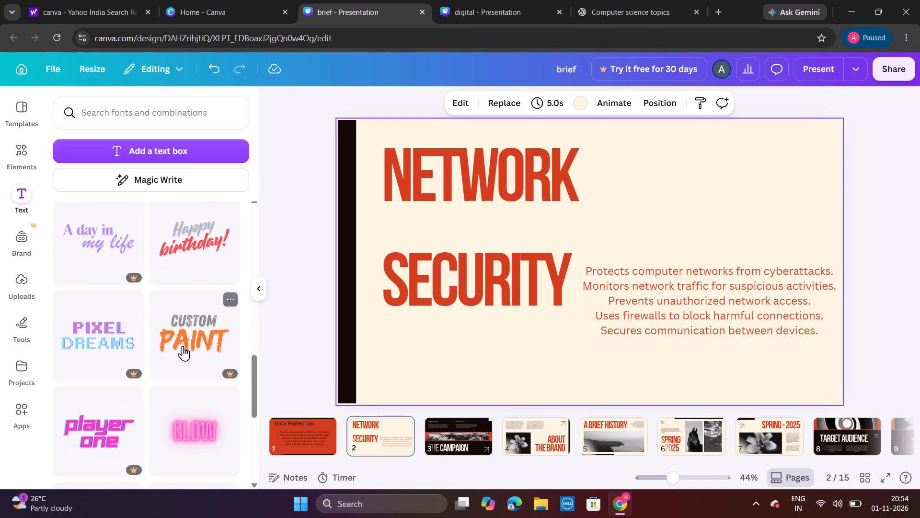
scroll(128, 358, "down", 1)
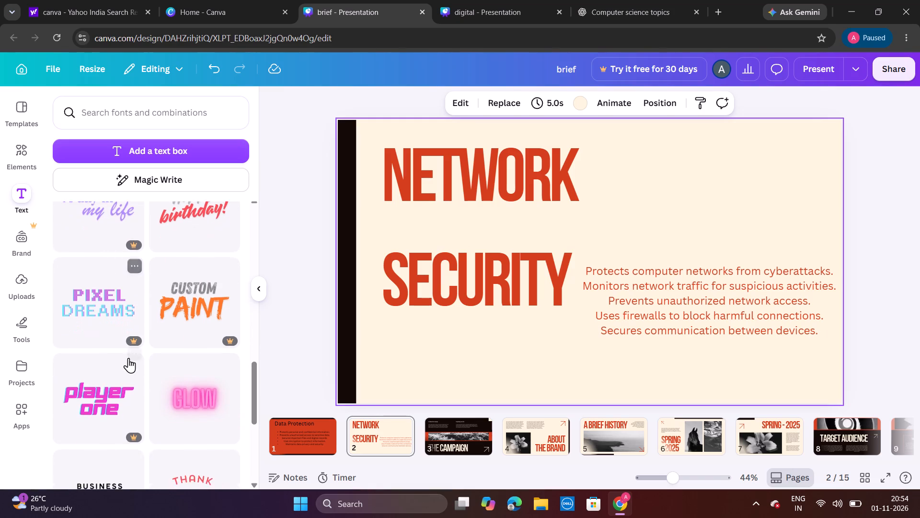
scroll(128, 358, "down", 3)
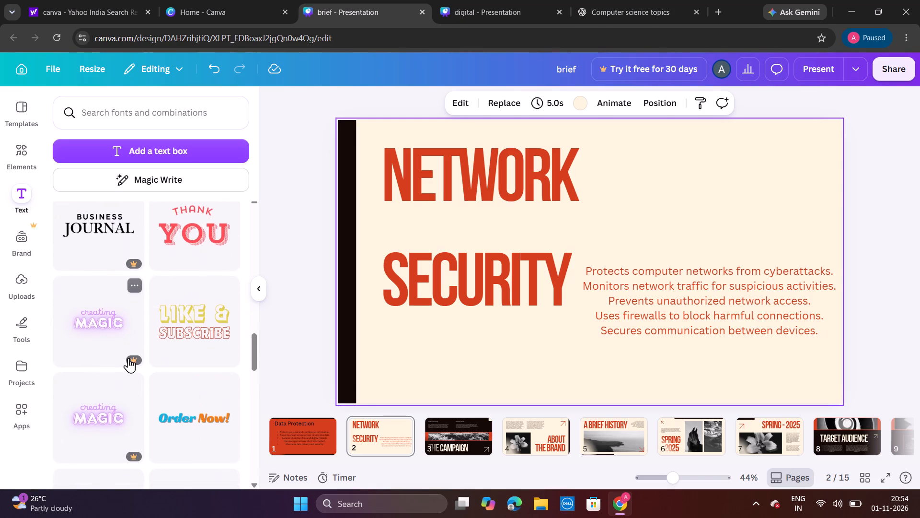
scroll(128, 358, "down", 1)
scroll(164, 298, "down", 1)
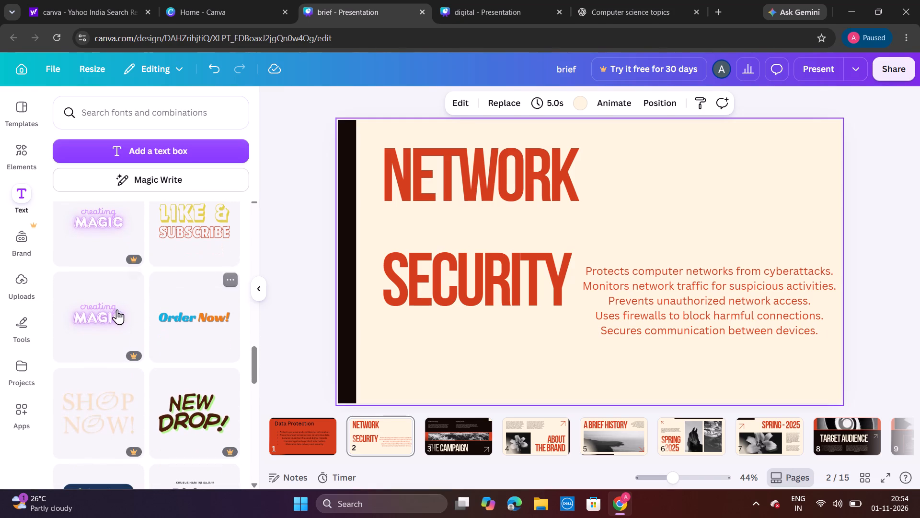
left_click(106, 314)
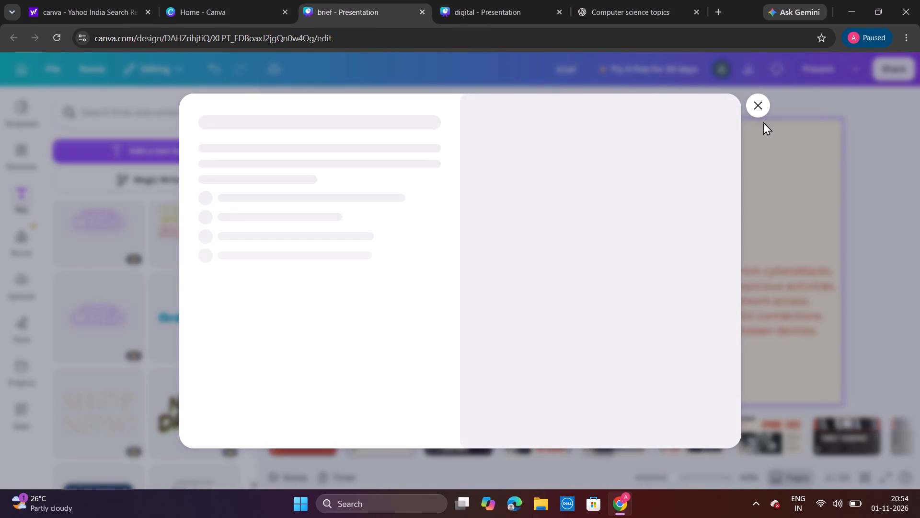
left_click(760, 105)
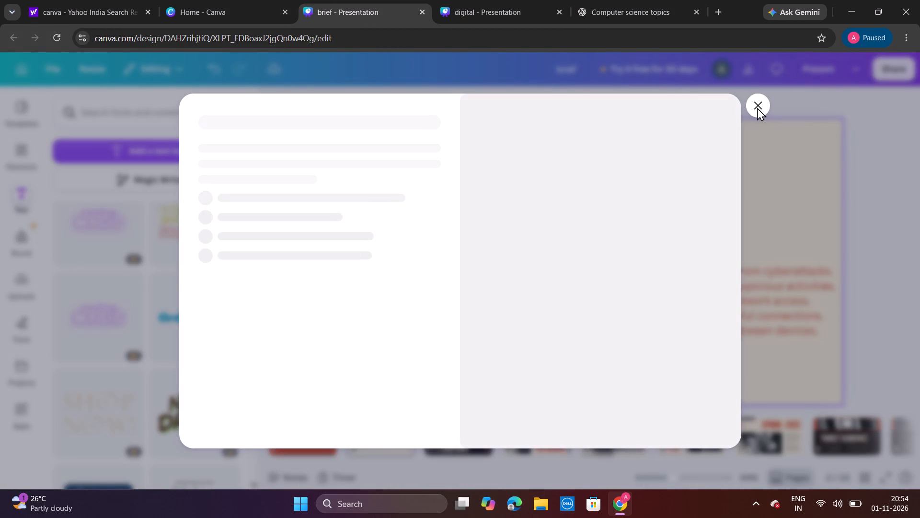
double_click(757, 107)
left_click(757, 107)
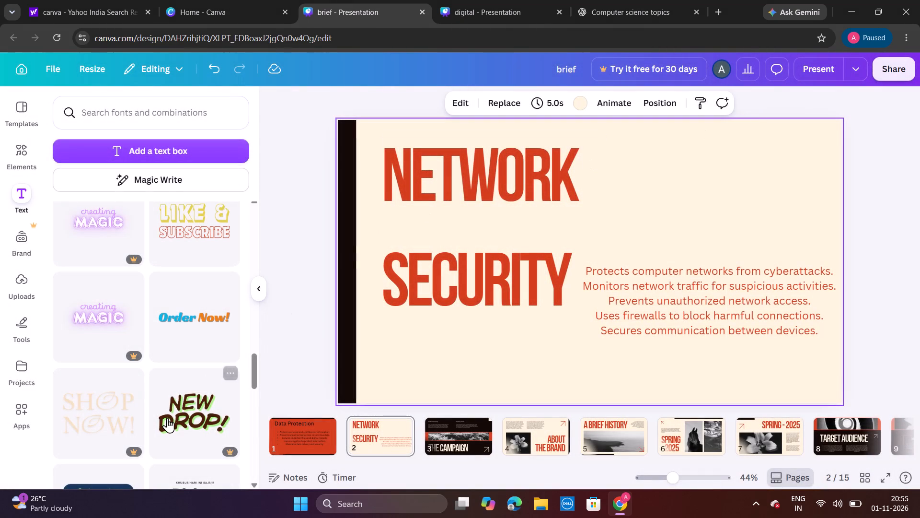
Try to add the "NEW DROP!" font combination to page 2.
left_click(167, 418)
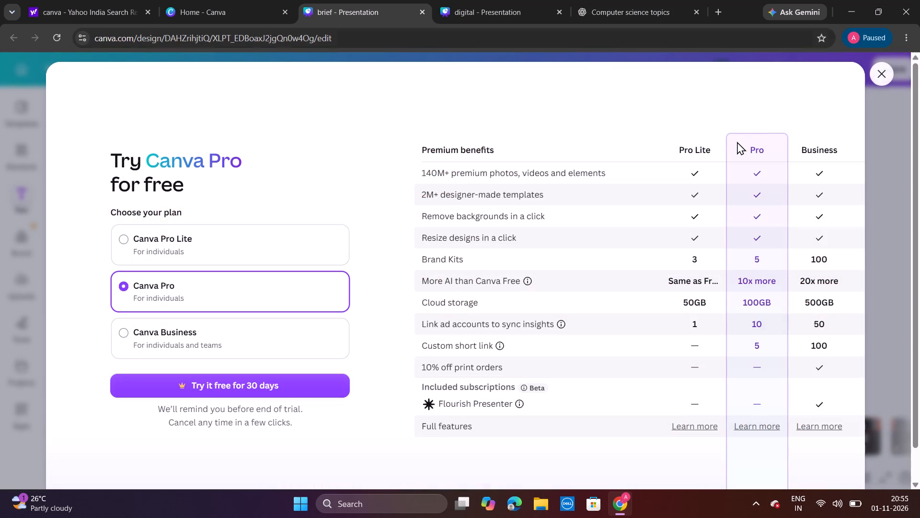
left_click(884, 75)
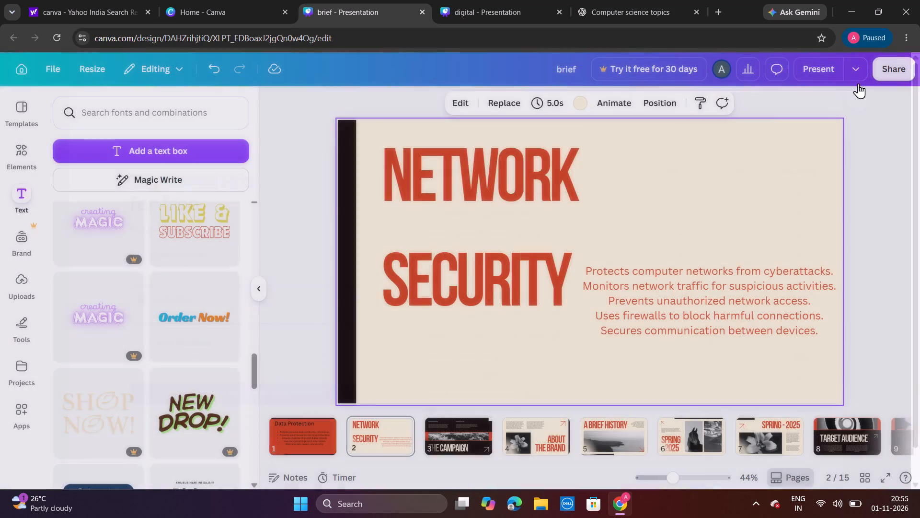
Add the glowing "Now Open!" font combination to page 2, placed across the end of the title and the points.
scroll(206, 257, "down", 1)
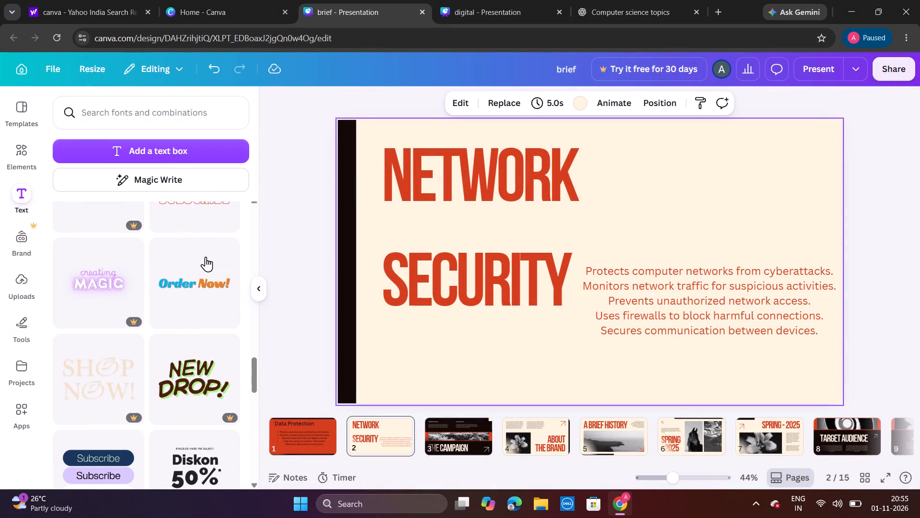
scroll(206, 257, "down", 4)
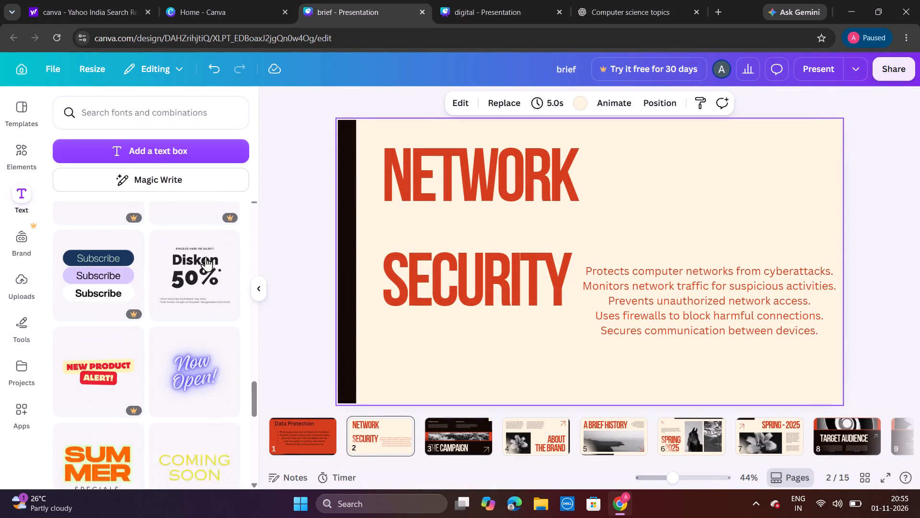
scroll(206, 257, "down", 1)
left_click(202, 279)
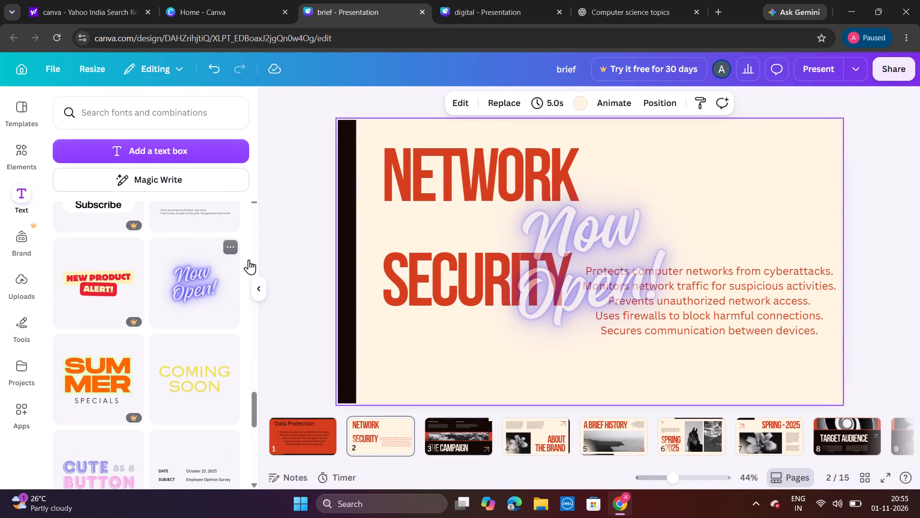
left_click(619, 260)
left_click_drag(619, 260, 706, 210)
left_click(706, 210)
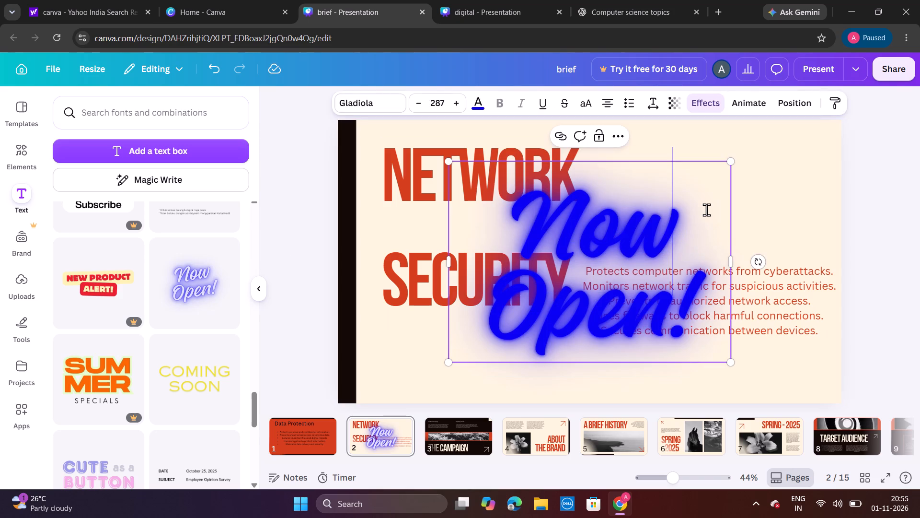
left_click(793, 246)
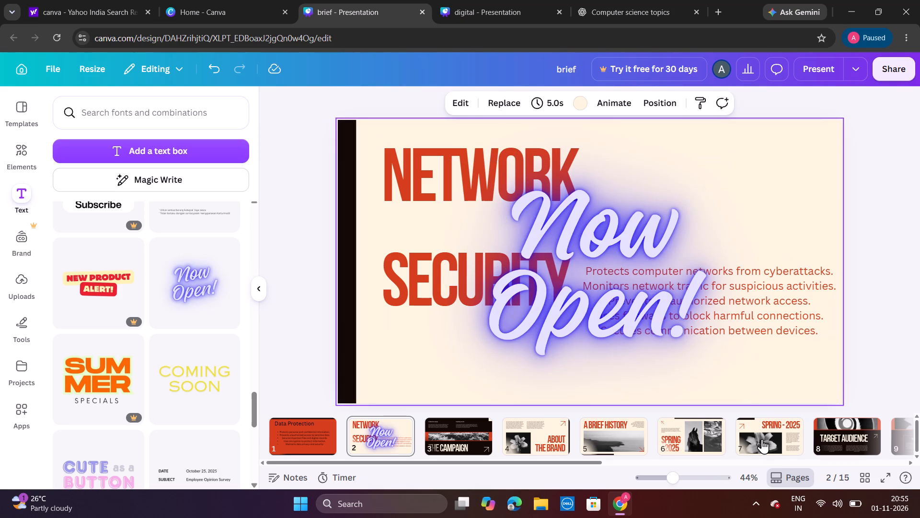
left_click(554, 430)
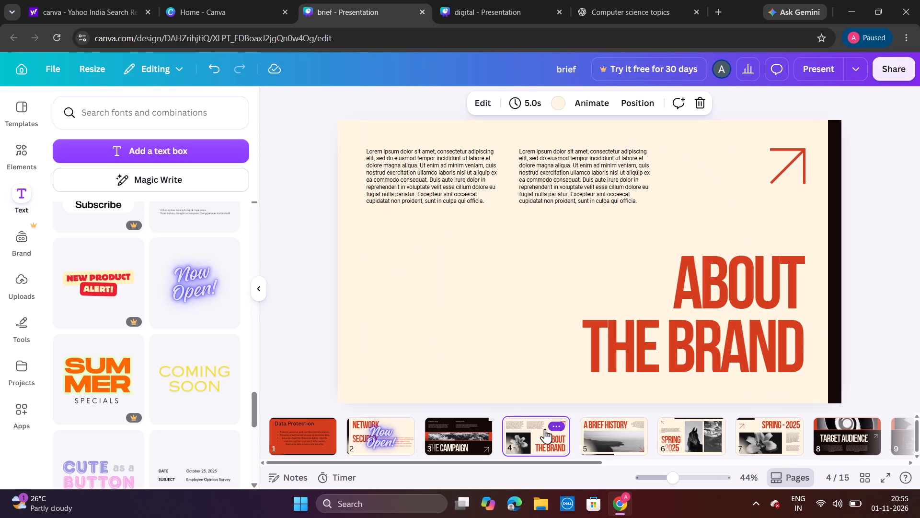
left_click(458, 421)
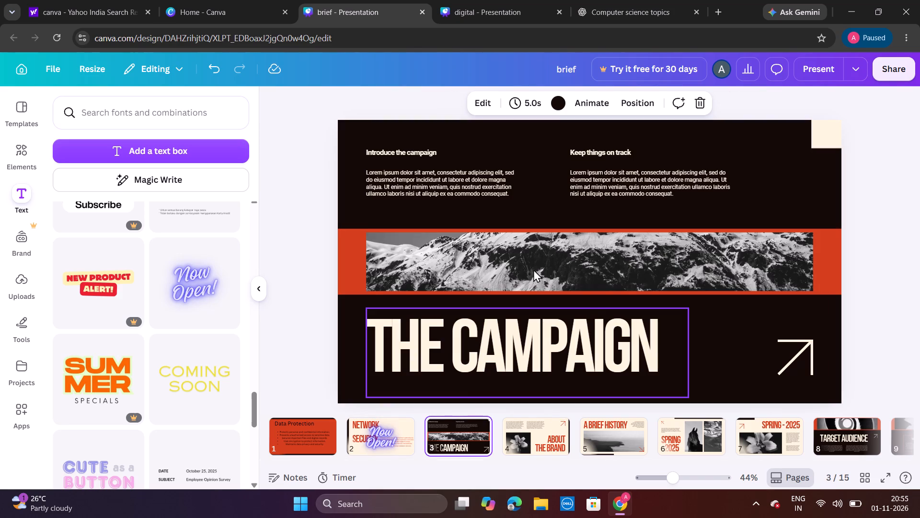
left_click(533, 269)
left_click(393, 100)
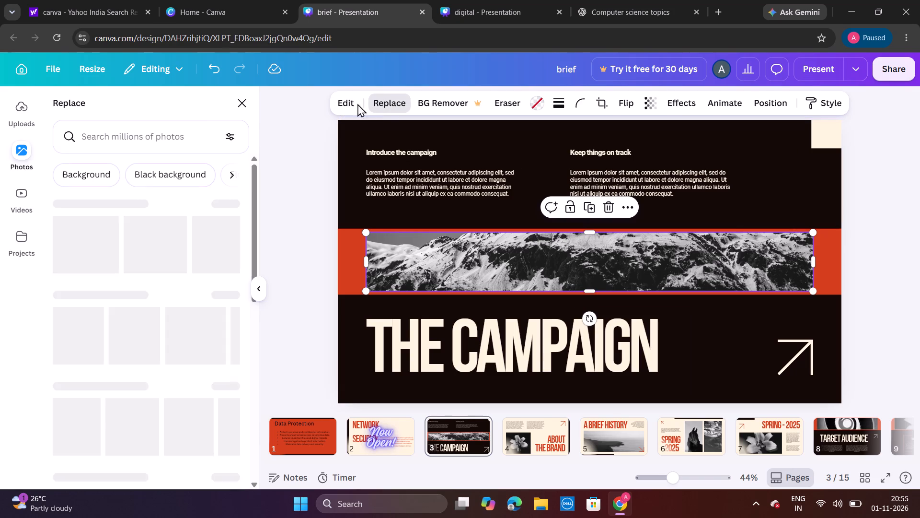
left_click(215, 129)
type("cyber")
key("Down")
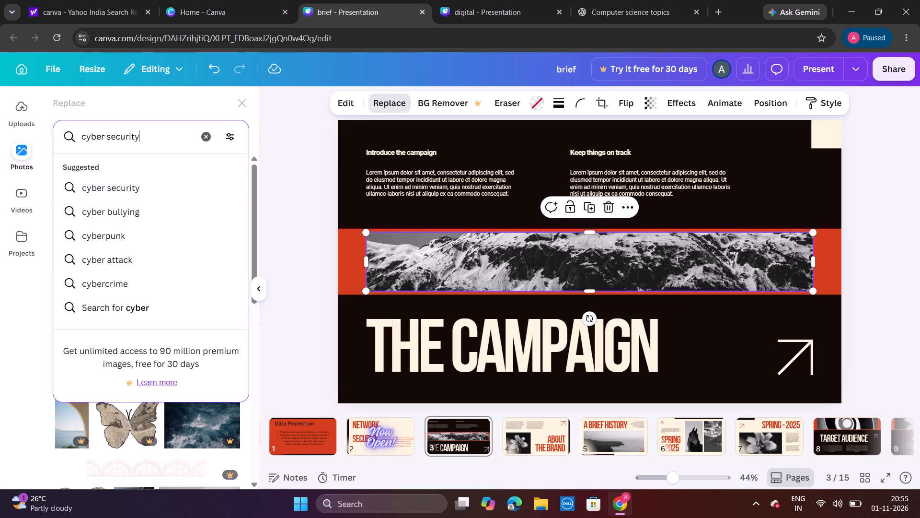
key("Return")
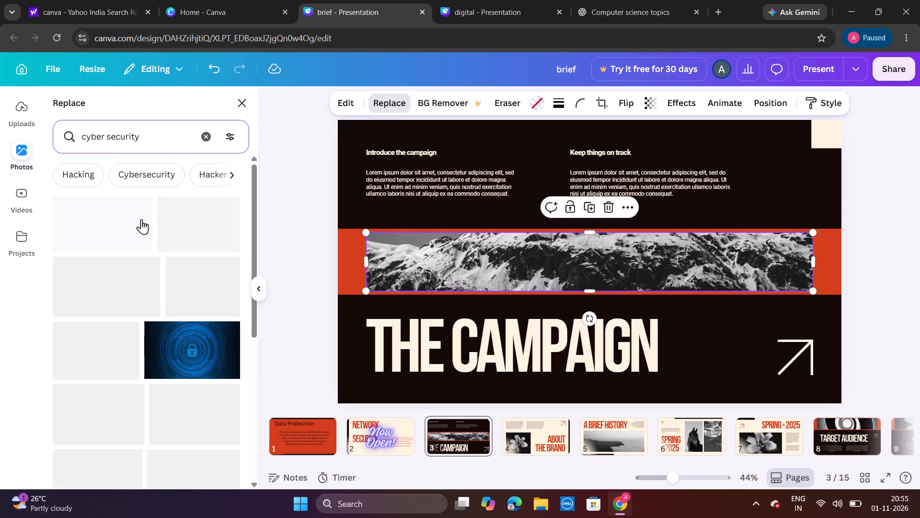
scroll(131, 294, "down", 1)
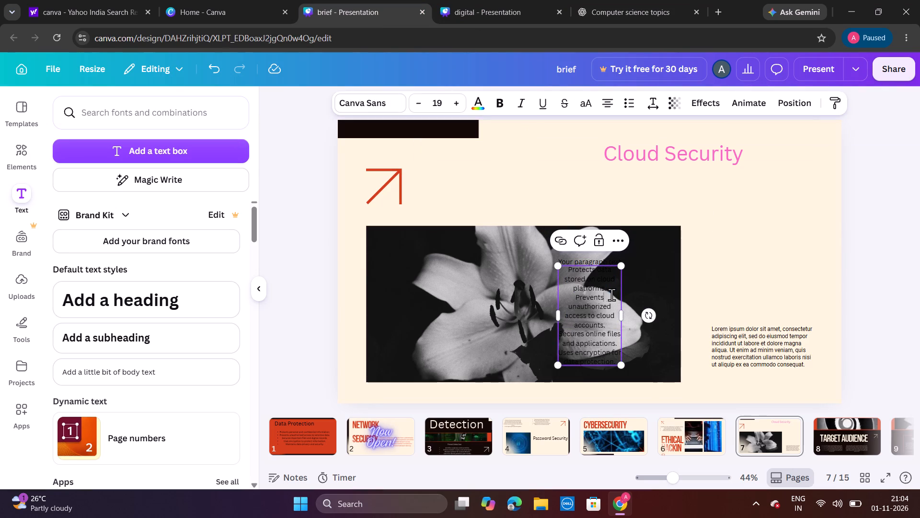
left_click(602, 273)
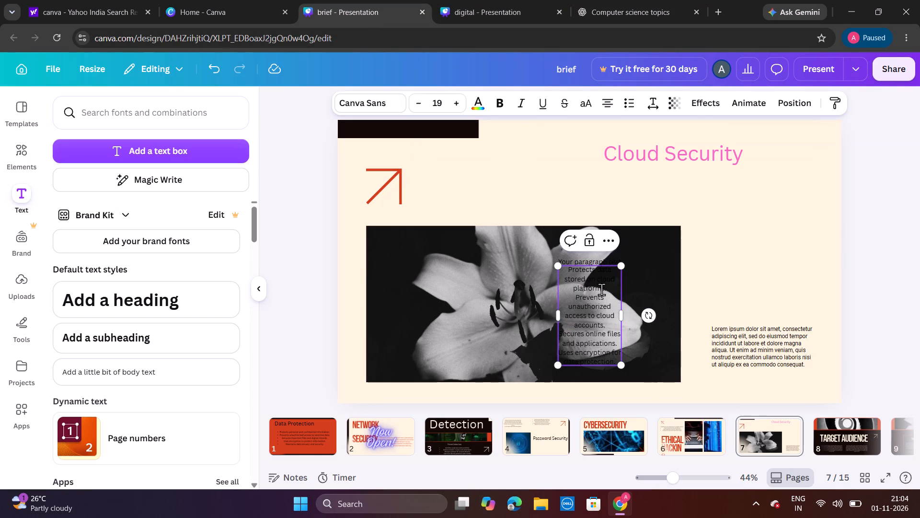
left_click_drag(601, 289, 705, 257)
left_click(705, 257)
left_click_drag(580, 306, 752, 218)
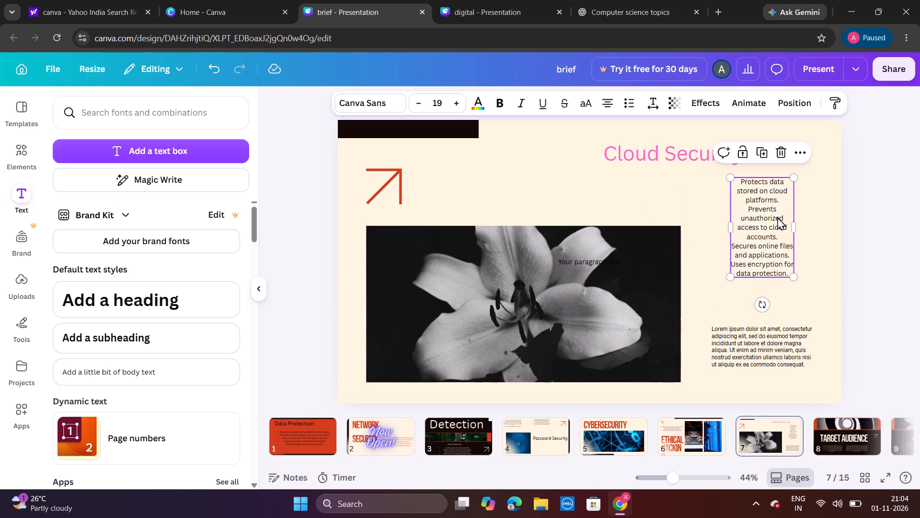
left_click(824, 217)
Delete the remaining Lorem ipsum paragraph beside the flower photo on page 7.
left_click(769, 345)
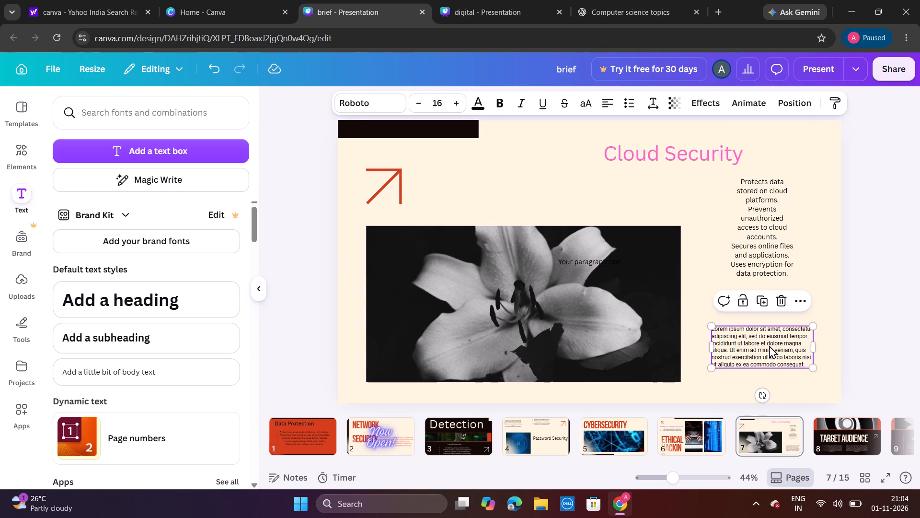
left_click(780, 304)
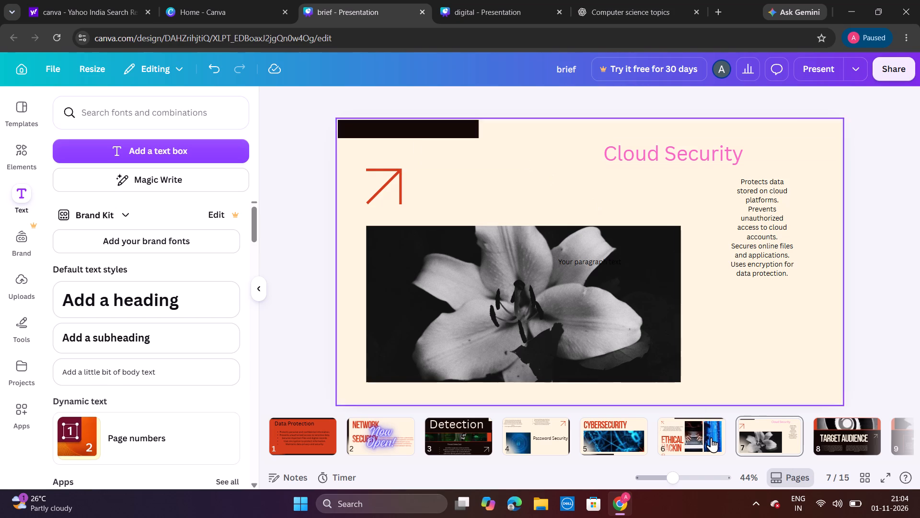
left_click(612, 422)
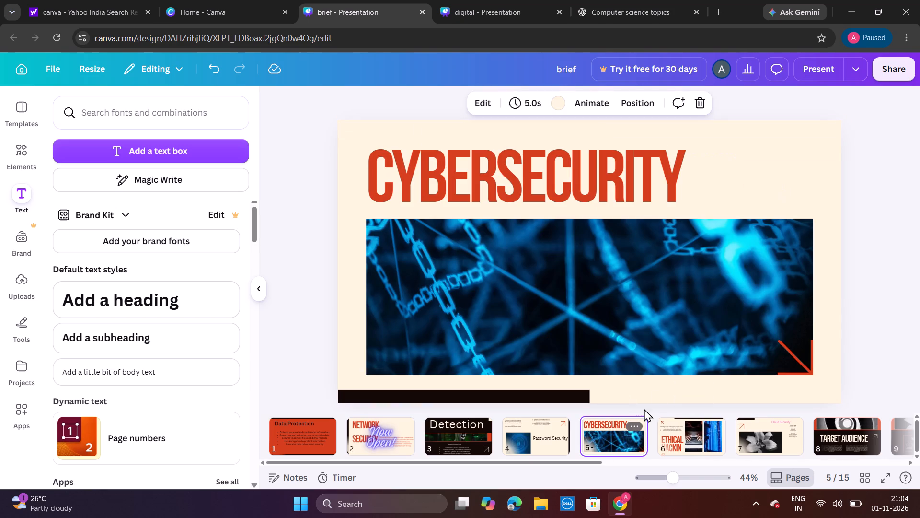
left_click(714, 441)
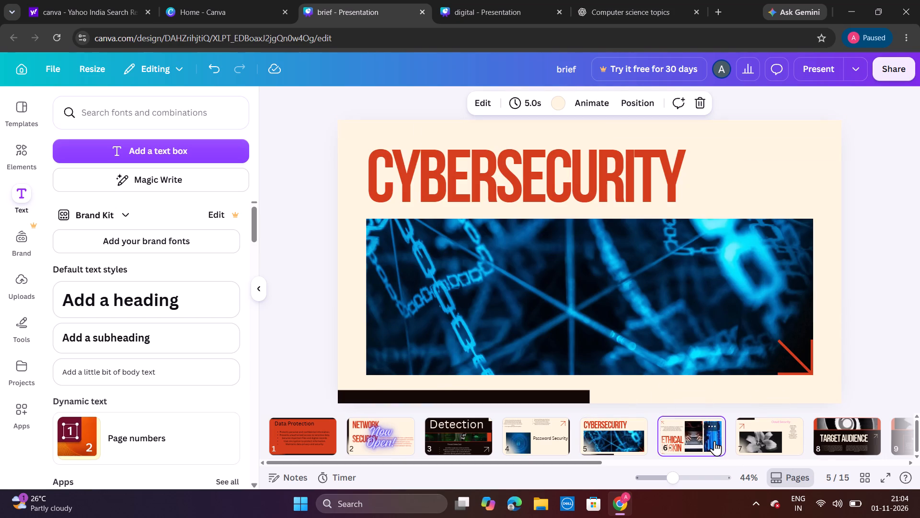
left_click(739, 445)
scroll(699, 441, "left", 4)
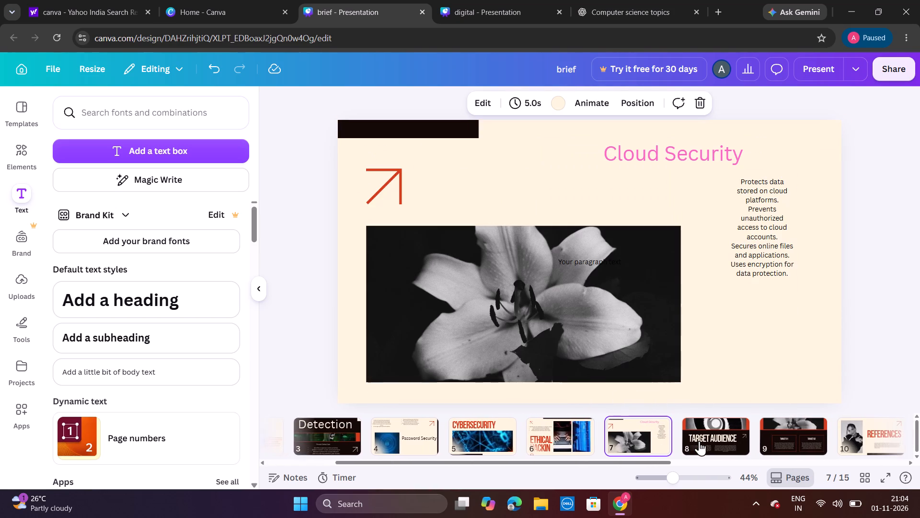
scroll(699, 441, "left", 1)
Replace the flower photo on page 7 with the green-lit hooded, masked hacker photo from the "cyber security" photos.
left_click(618, 308)
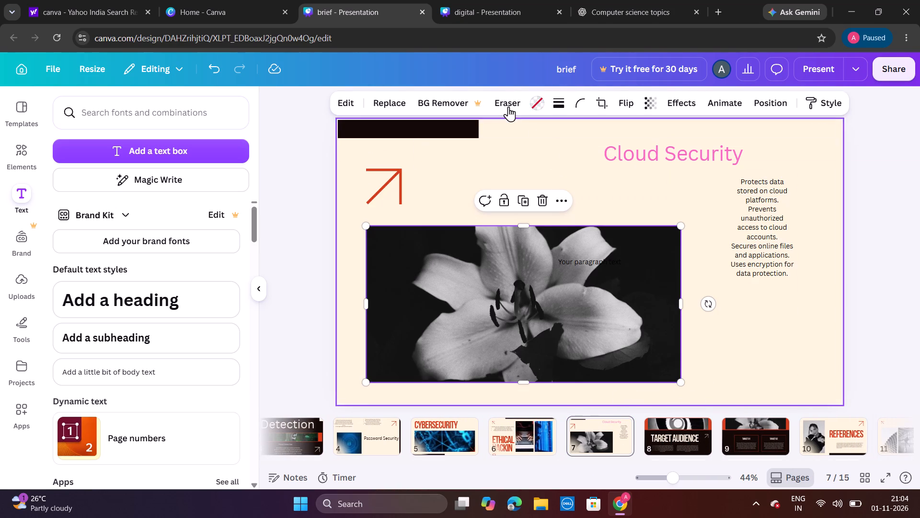
left_click(390, 110)
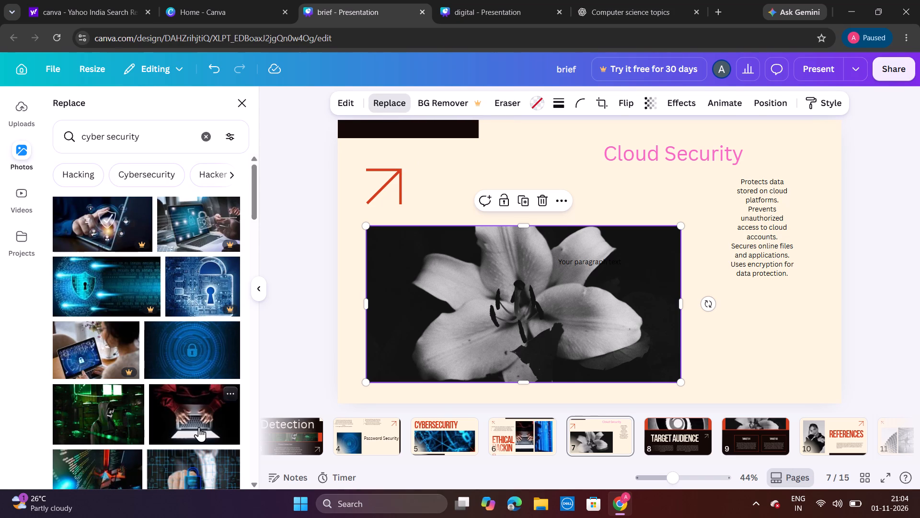
scroll(199, 427, "down", 1)
left_click(68, 378)
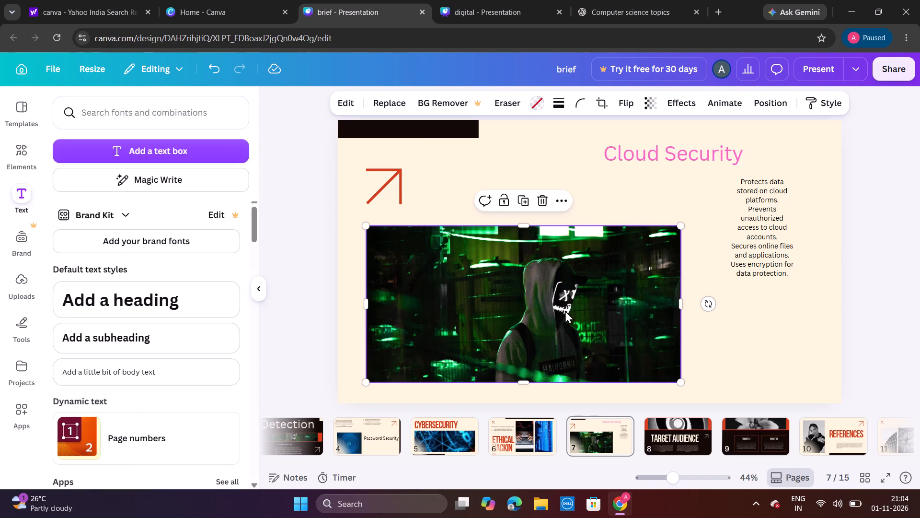
Open page 8, "Target Audience".
left_click(679, 449)
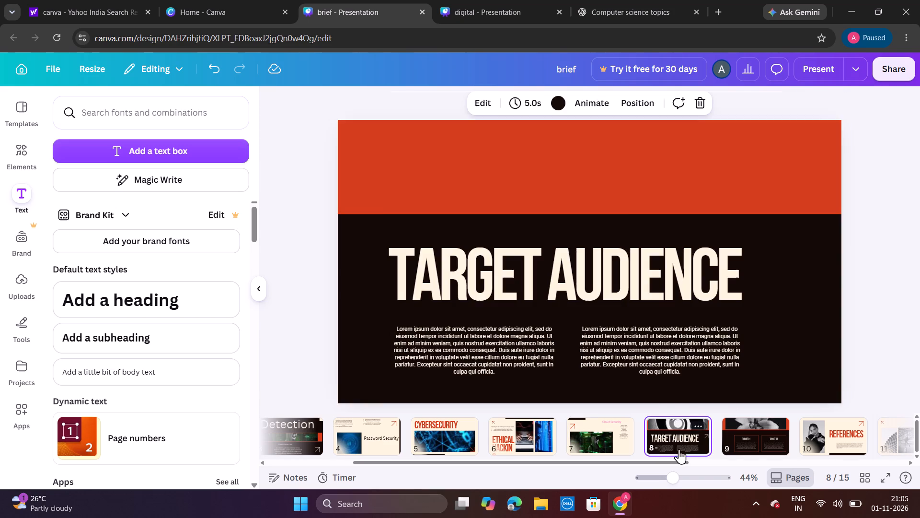
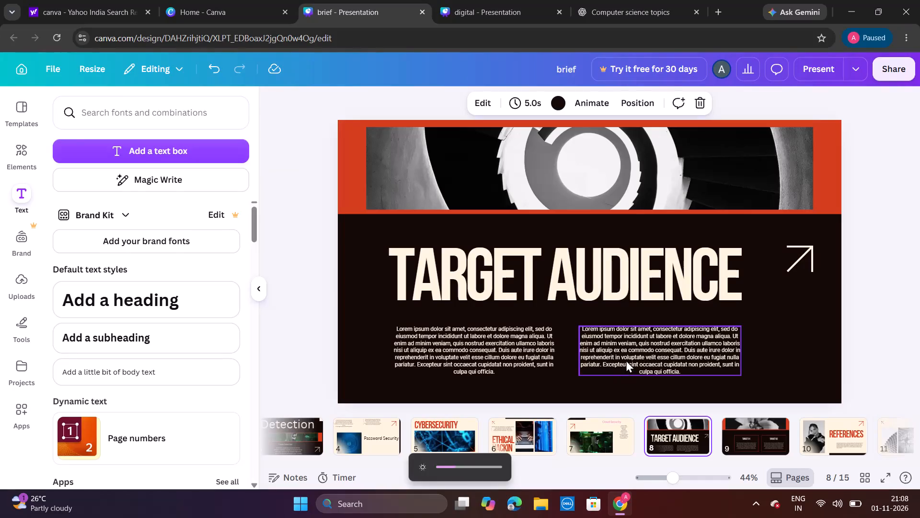
left_click(528, 196)
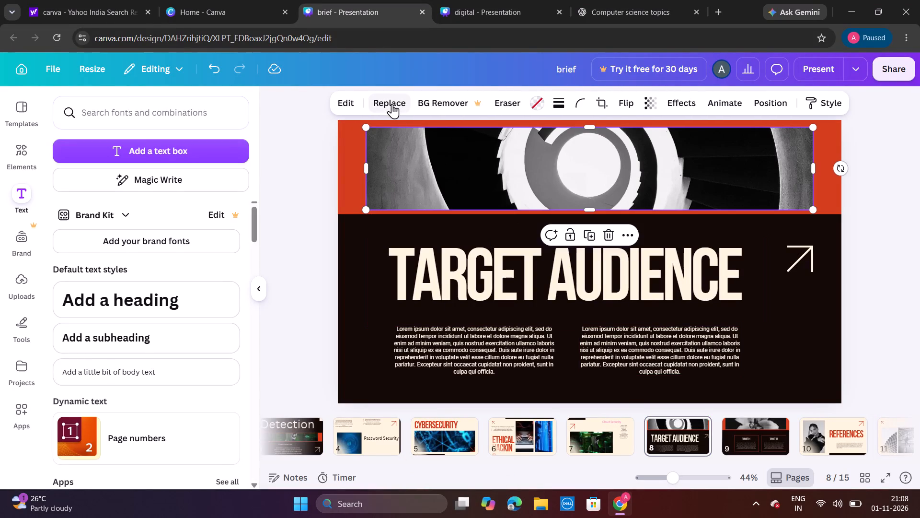
left_click(392, 104)
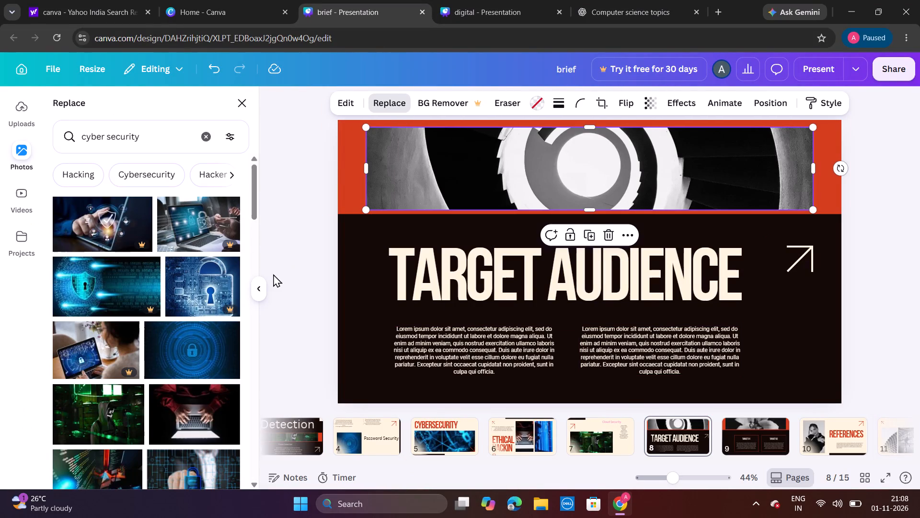
scroll(206, 351, "down", 3)
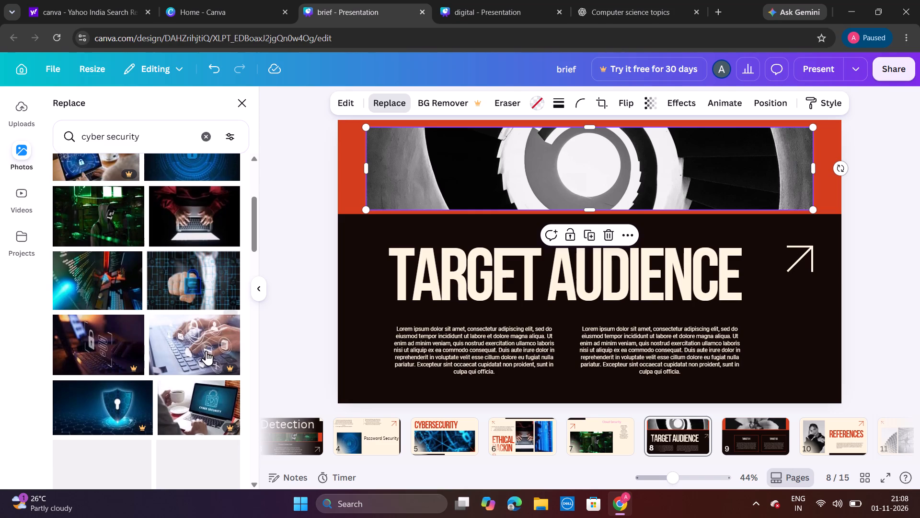
scroll(206, 351, "down", 3)
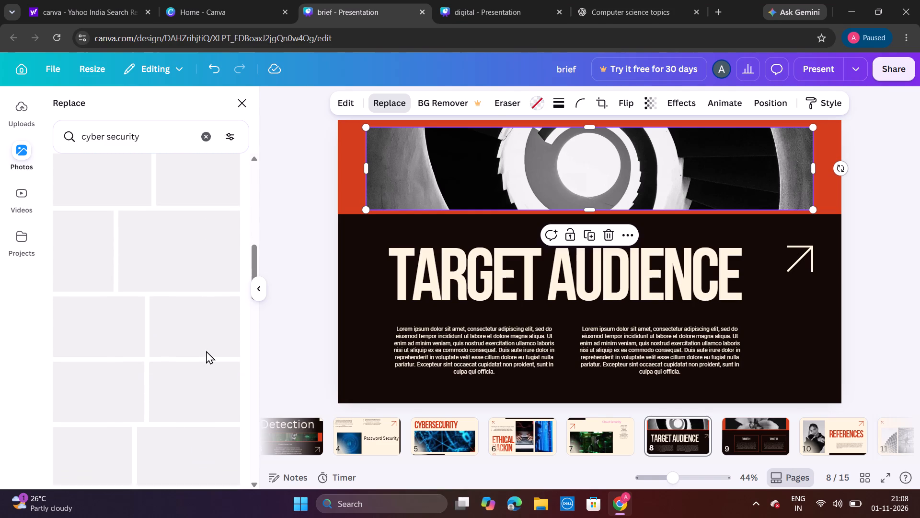
scroll(74, 360, "down", 1)
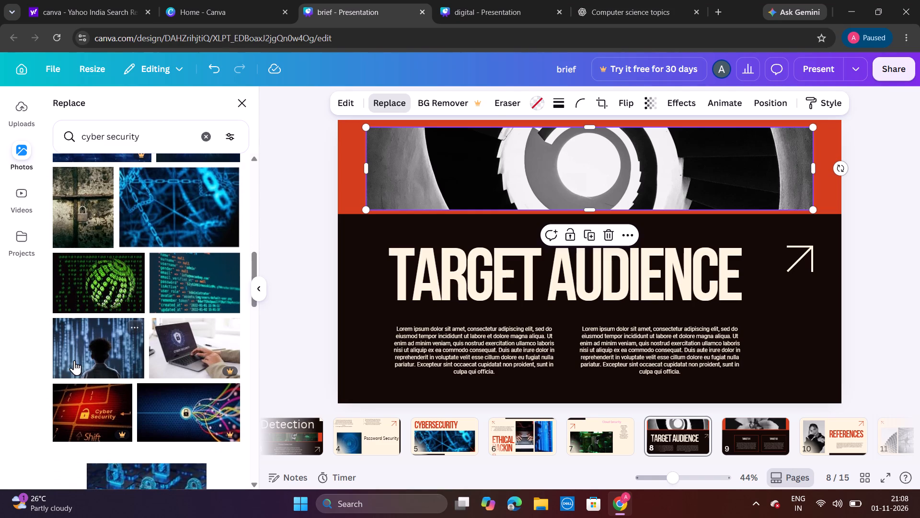
scroll(74, 360, "down", 1)
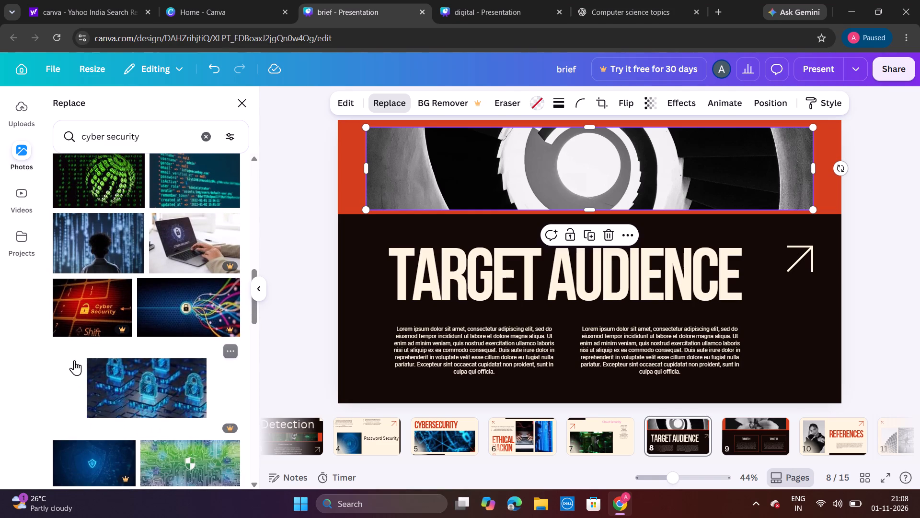
scroll(145, 345, "down", 1)
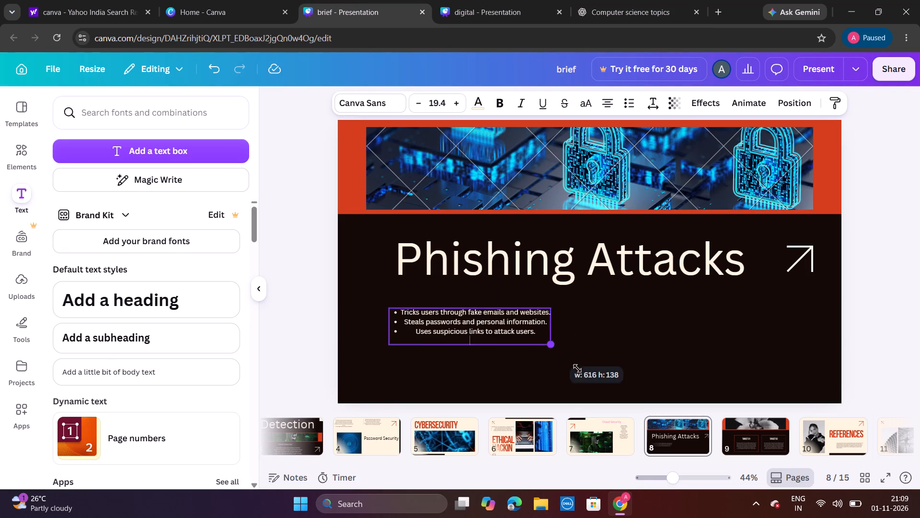
Enlarge the three phishing bullet points to about font size 42.7 so they span the heading's width.
left_click_drag(577, 368, 750, 365)
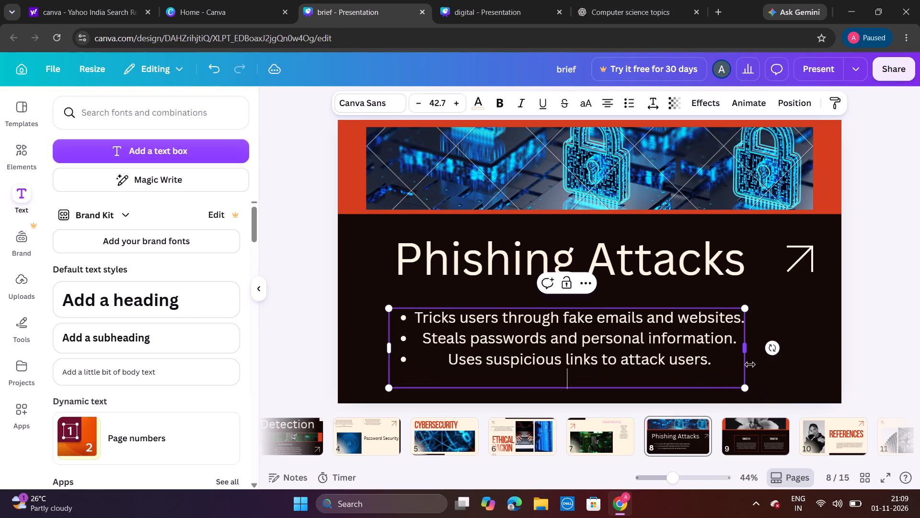
left_click(807, 369)
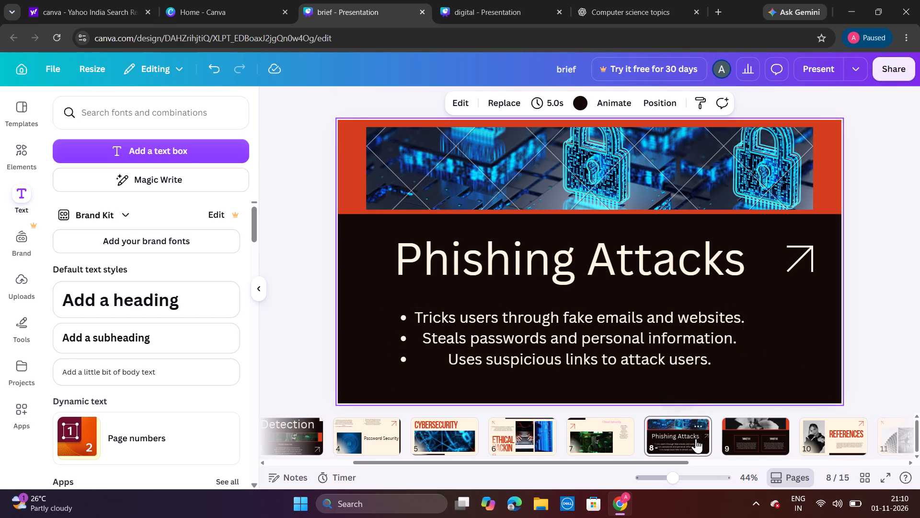
Open page 9, with the "Target 01" and "Target 02" boxes.
left_click(588, 441)
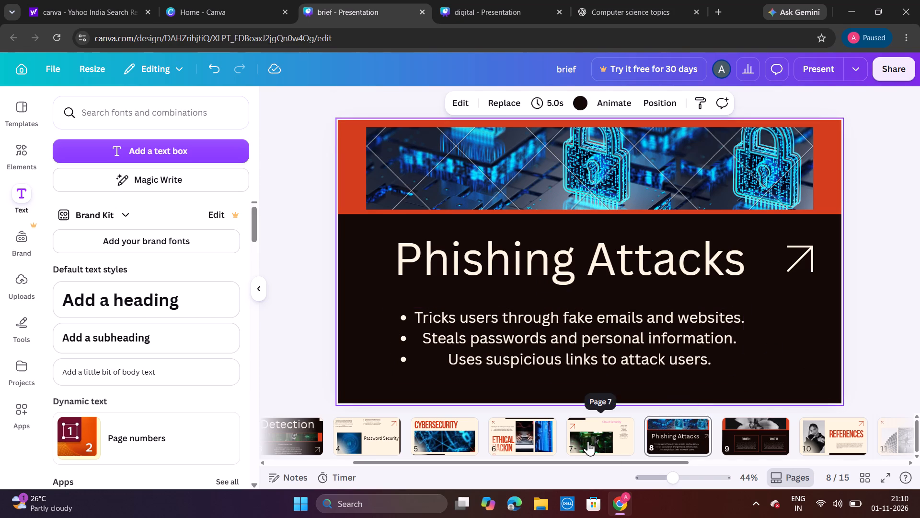
left_click(686, 442)
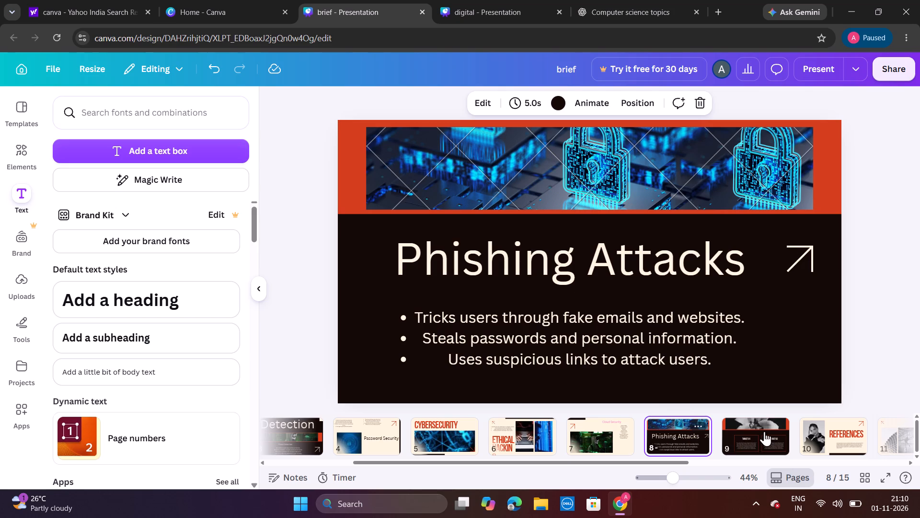
left_click(764, 431)
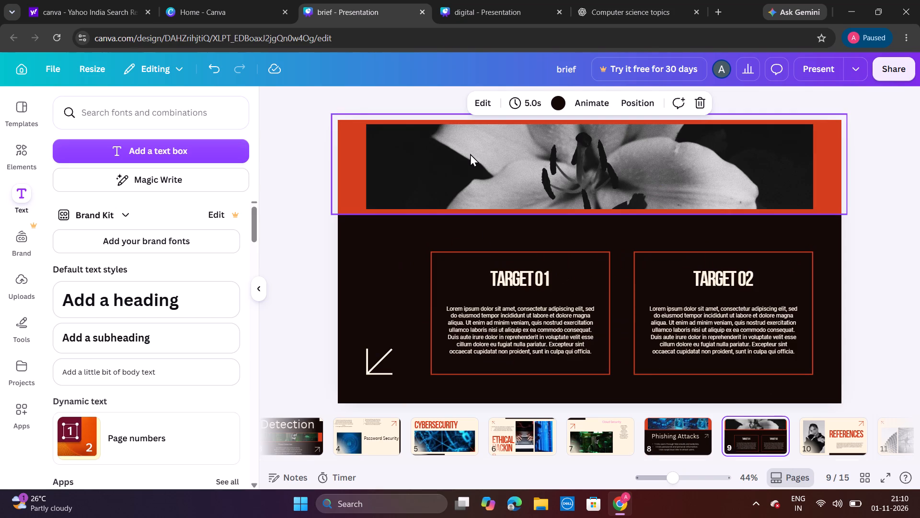
Open JioHotstar in a new browser tab and look through the shows on its home page.
left_click(724, 7)
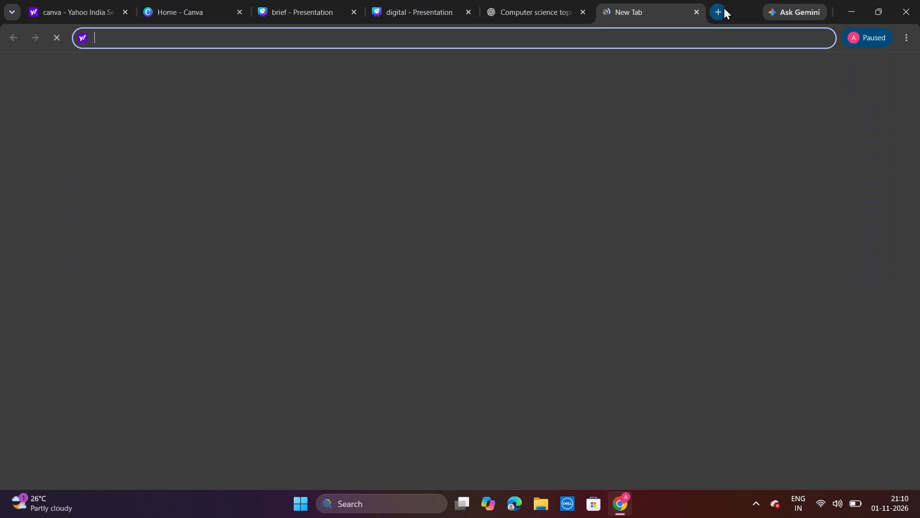
left_click(541, 226)
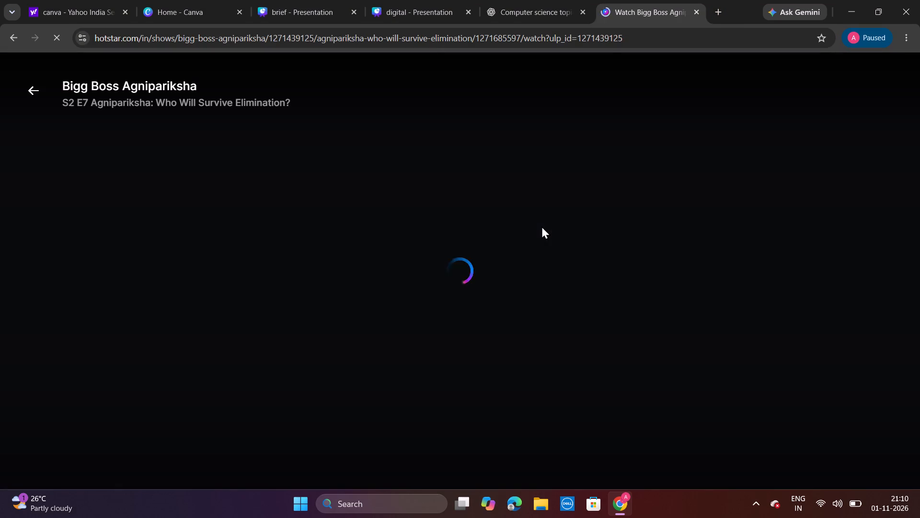
left_click(25, 95)
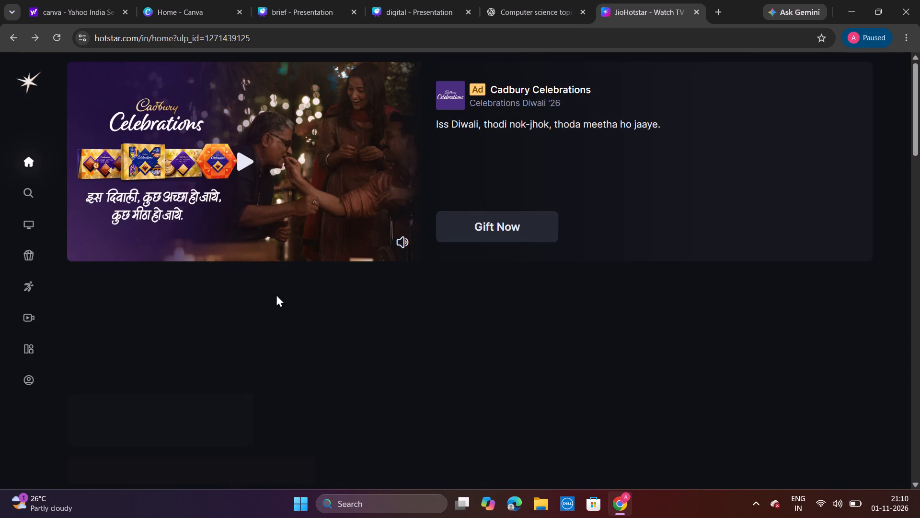
scroll(278, 311, "down", 4)
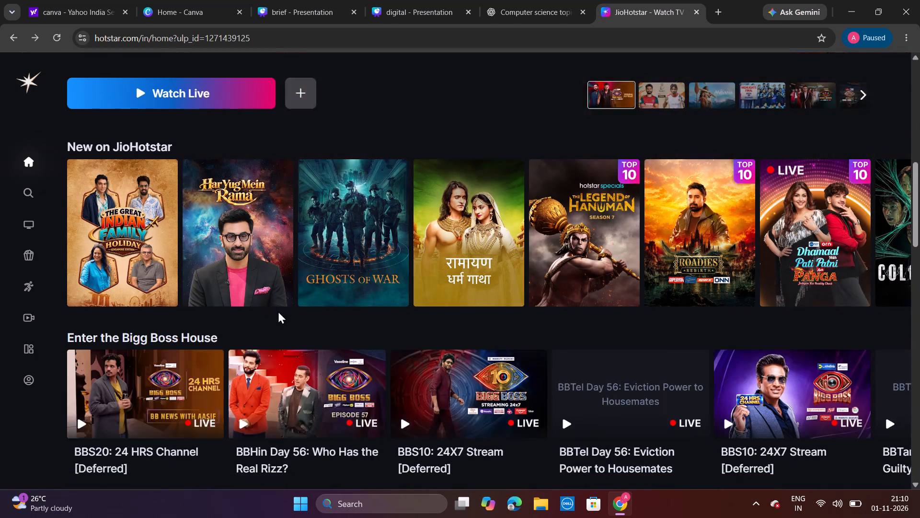
scroll(278, 311, "down", 2)
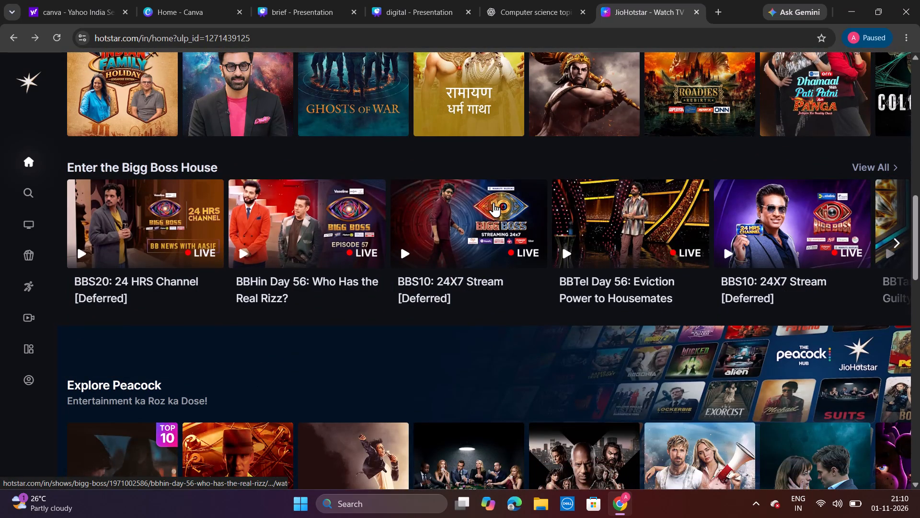
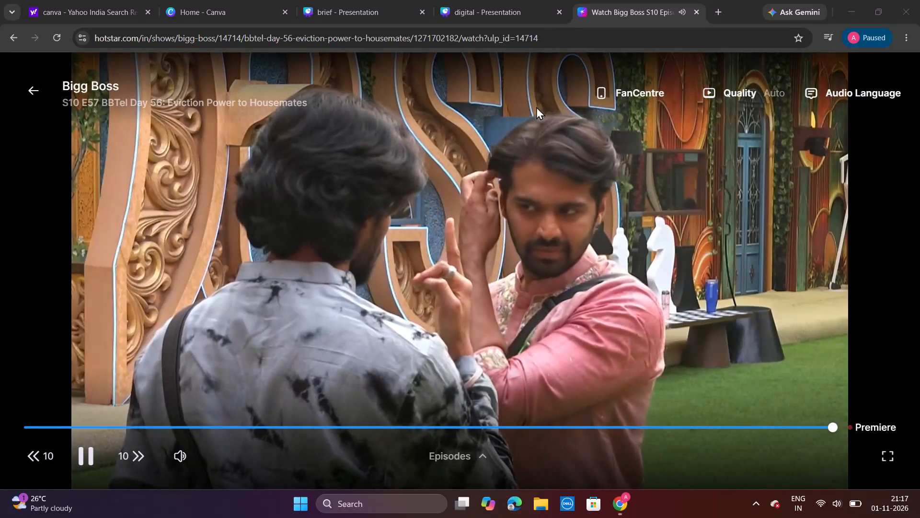
left_click(528, 15)
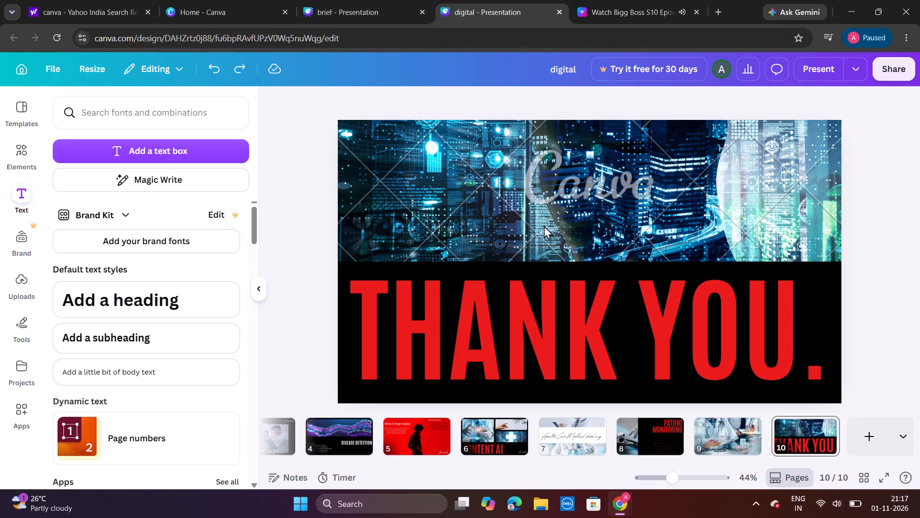
scroll(540, 313, "down", 1)
left_click(373, 14)
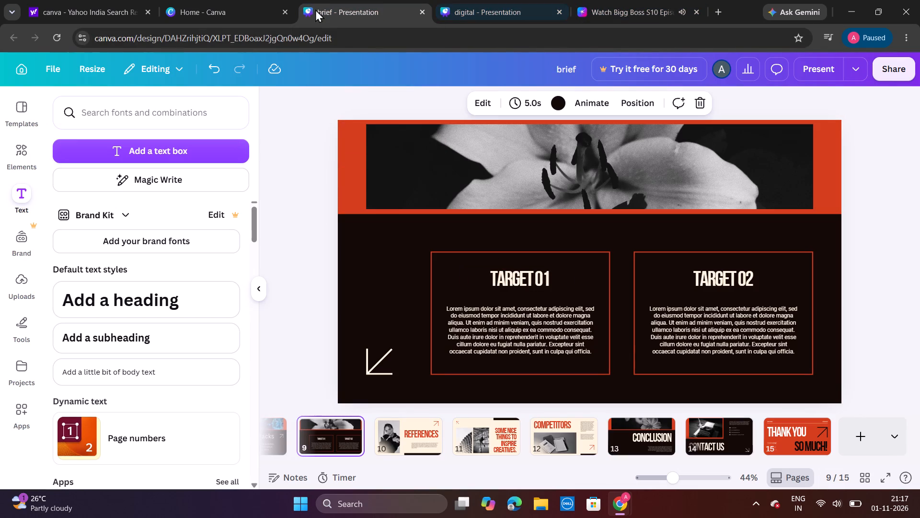
left_click(722, 14)
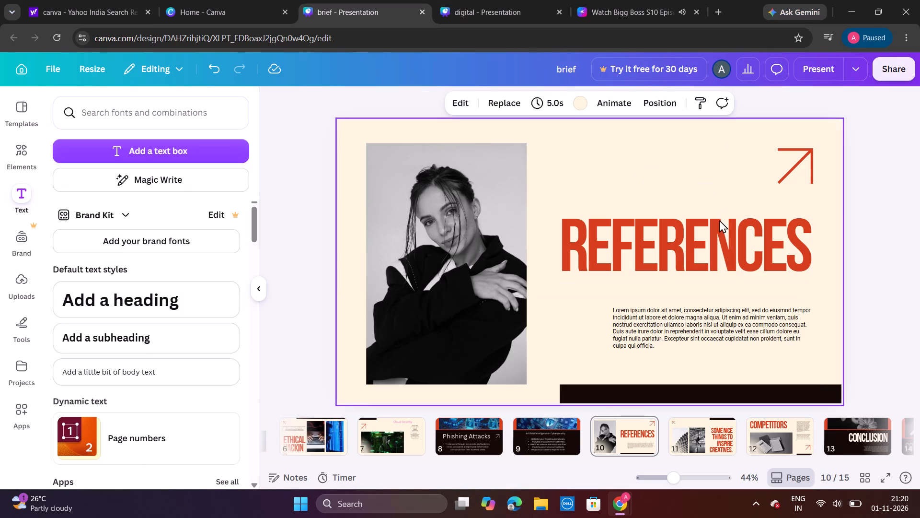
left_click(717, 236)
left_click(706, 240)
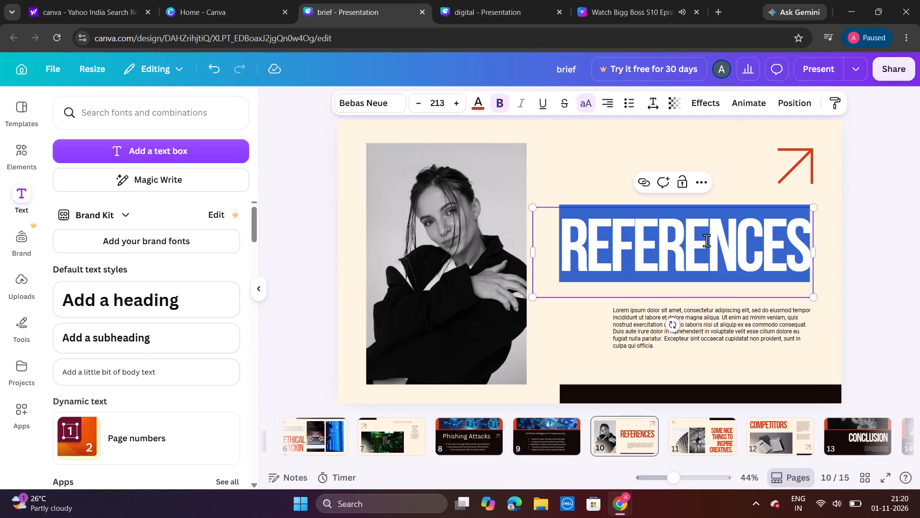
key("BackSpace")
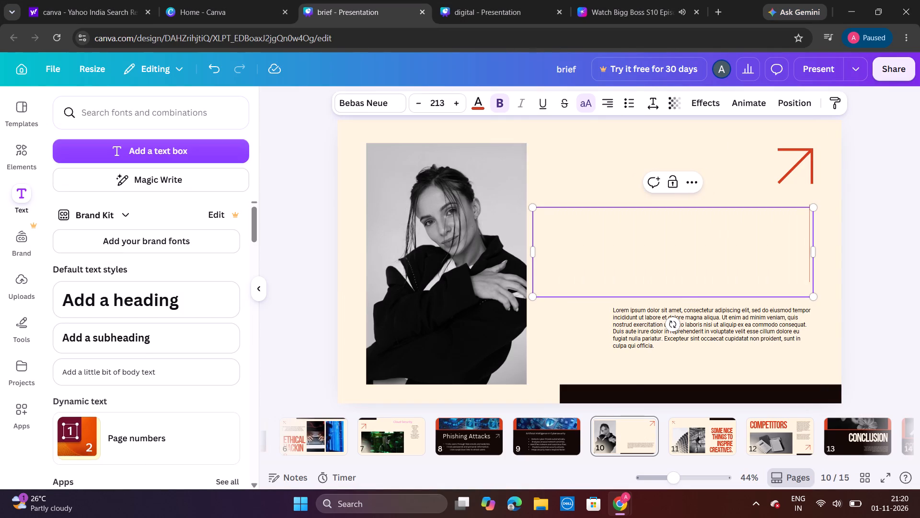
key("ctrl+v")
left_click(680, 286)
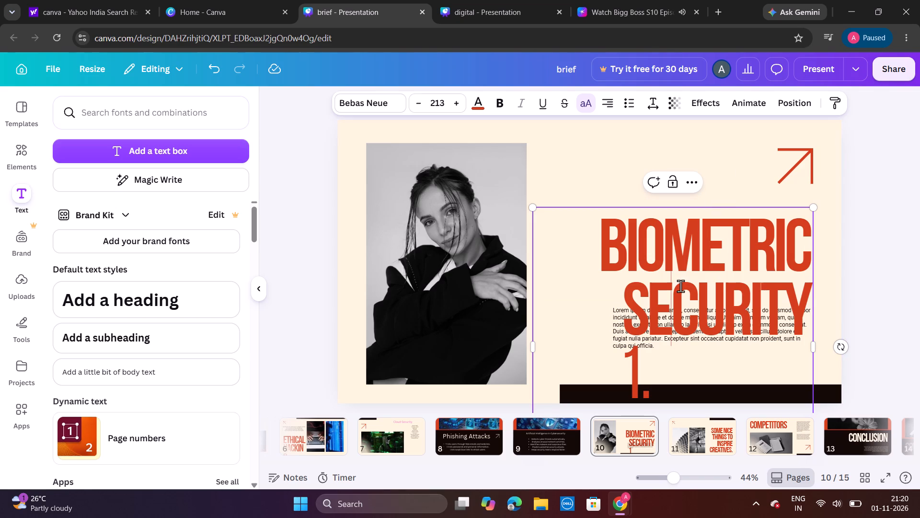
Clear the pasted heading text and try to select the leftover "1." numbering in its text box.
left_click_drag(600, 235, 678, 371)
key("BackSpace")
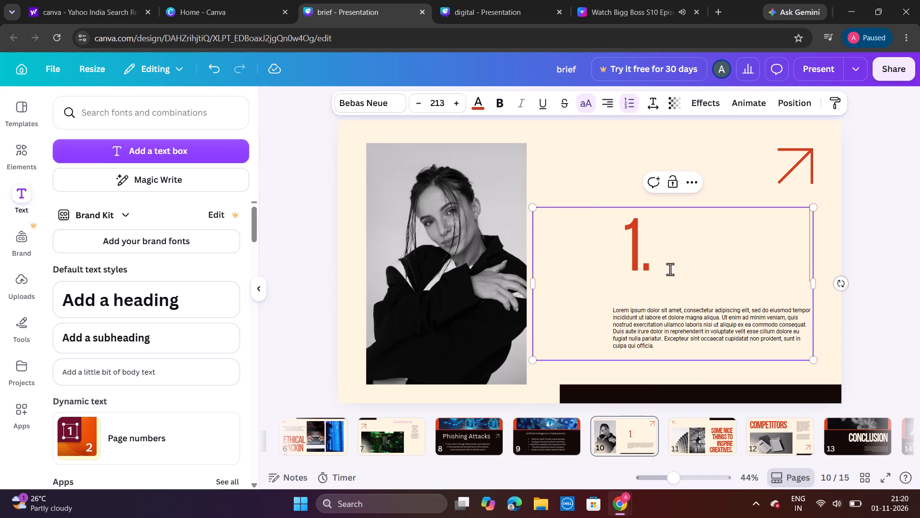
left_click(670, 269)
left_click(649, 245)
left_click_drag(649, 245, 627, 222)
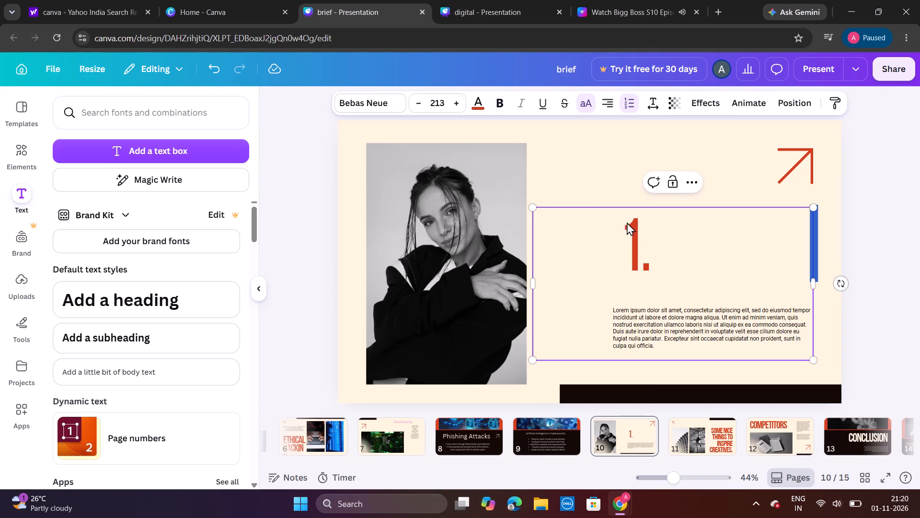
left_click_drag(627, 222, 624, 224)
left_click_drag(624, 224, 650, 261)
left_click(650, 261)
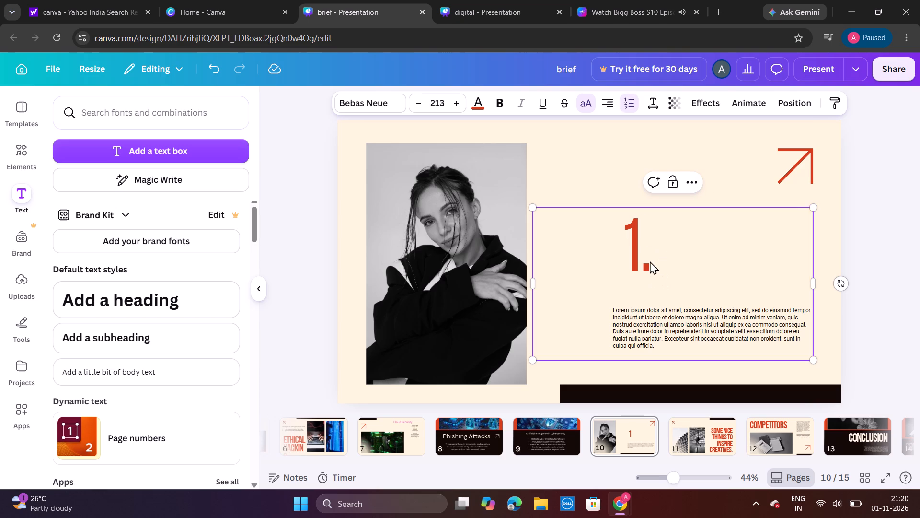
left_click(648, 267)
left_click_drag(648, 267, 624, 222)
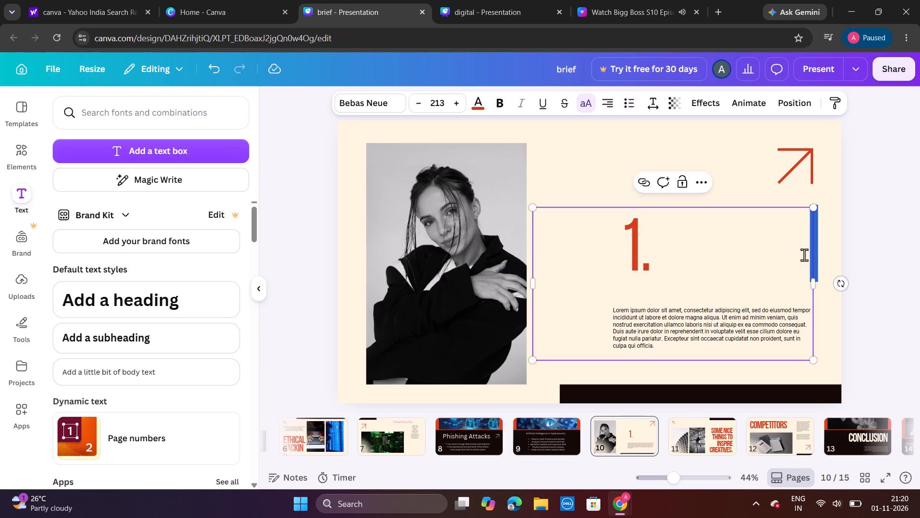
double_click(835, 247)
Delete the large heading text box and the placeholder lorem ipsum paragraph from page 10.
left_click(638, 247)
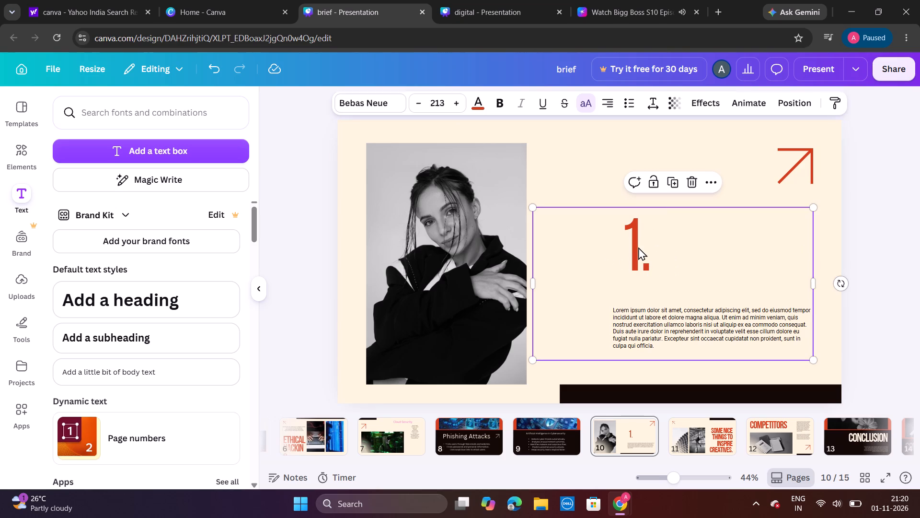
left_click(690, 186)
left_click(662, 316)
left_click(737, 282)
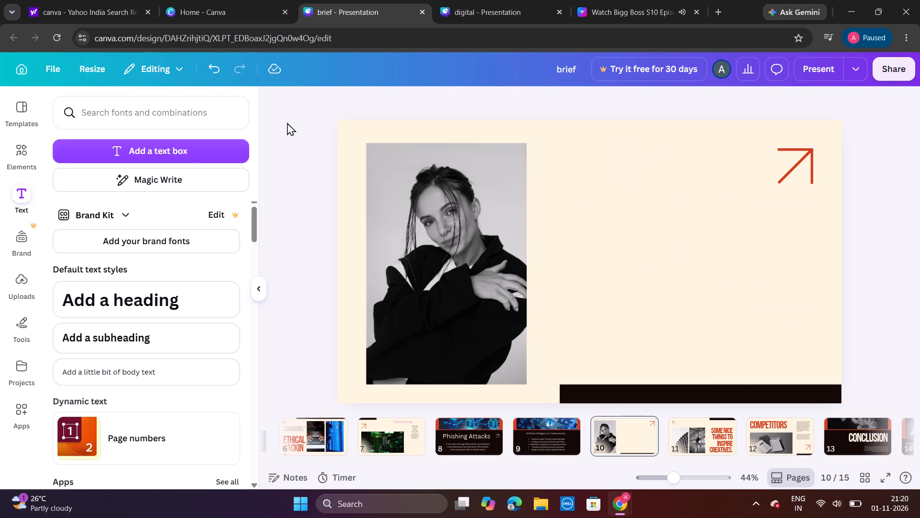
Add a new text box to page 10 and replace all its placeholder text with the copied "Biometric Security" heading.
left_click(192, 153)
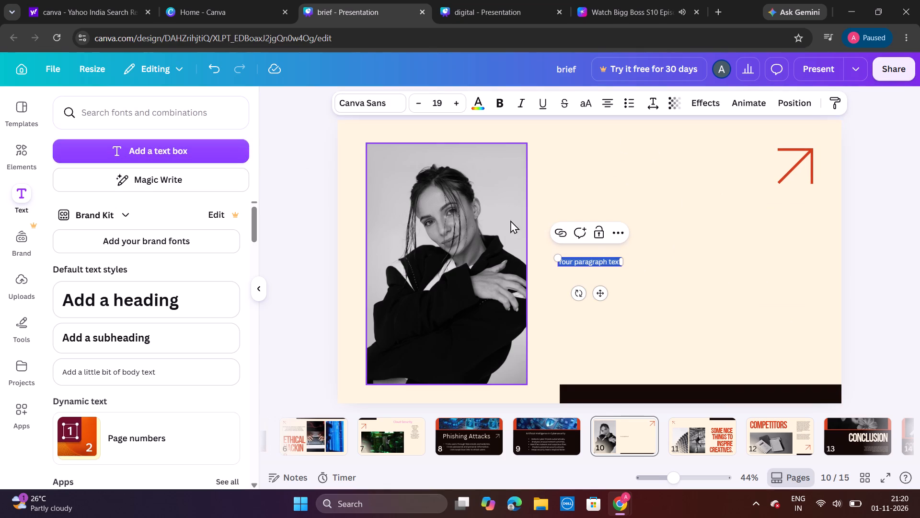
left_click(592, 261)
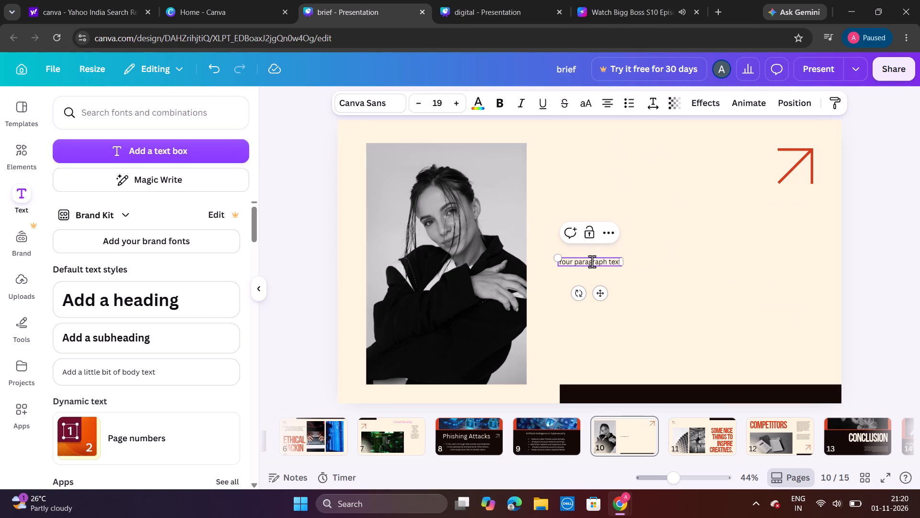
key("ctrl+v")
left_click(616, 279)
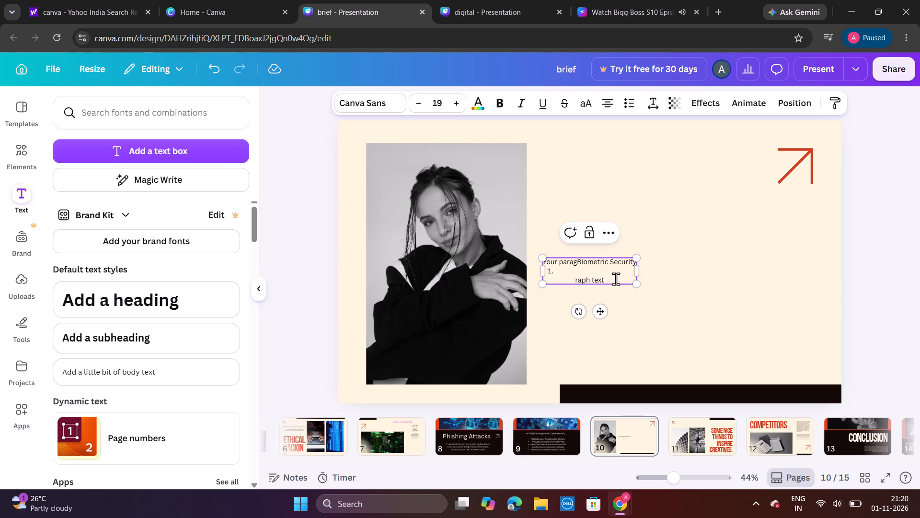
key("BackSpace")
key("BackSpace")
key("BackSpace")
key("BackSpace")
key("BackSpace")
key("BackSpace")
key("BackSpace")
key("BackSpace")
key("BackSpace")
key("BackSpace")
key("BackSpace")
key("BackSpace")
key("BackSpace")
key("BackSpace")
key("BackSpace")
key("BackSpace")
key("BackSpace")
key("BackSpace")
key("BackSpace")
key("BackSpace")
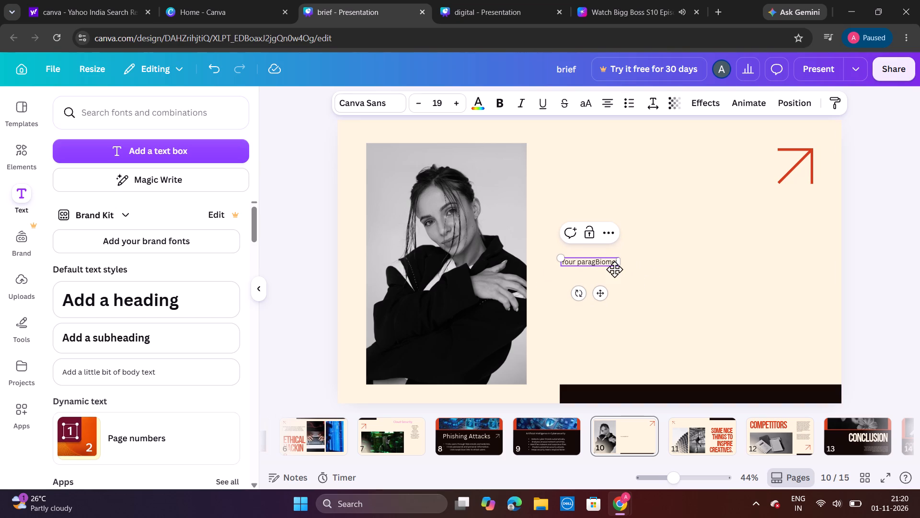
key("BackSpace")
key("BackSpace")
key("BackSpace")
key("BackSpace")
key("BackSpace")
key("BackSpace")
key("BackSpace")
key("BackSpace")
key("BackSpace")
key("BackSpace")
key("BackSpace")
key("BackSpace")
key("BackSpace")
key("BackSpace")
key("BackSpace")
key("BackSpace")
key("BackSpace")
key("BackSpace")
key("BackSpace")
key("BackSpace")
key("BackSpace")
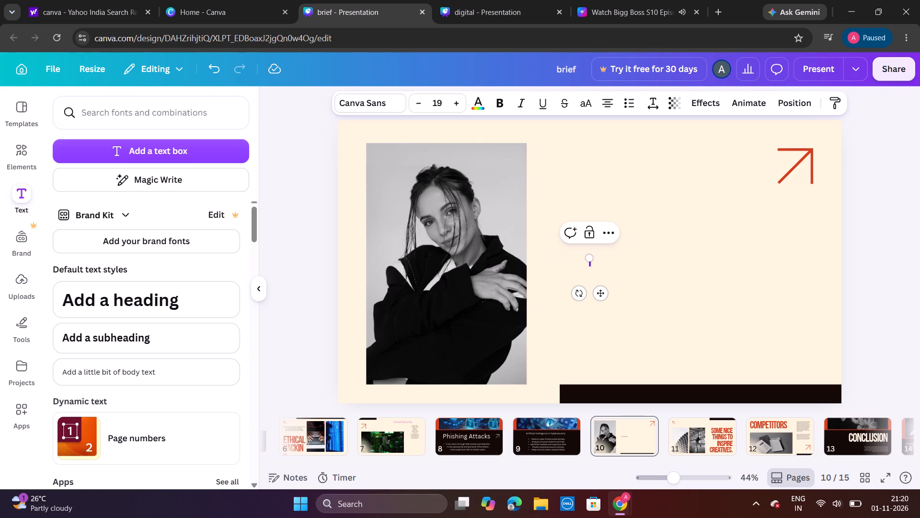
key("ctrl+v")
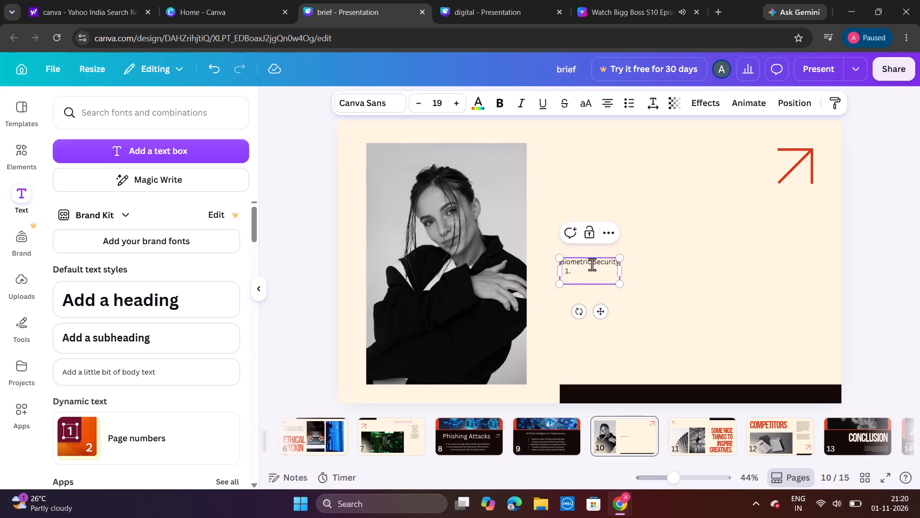
Remove the empty "1." list numbering below the "Biometric Security" heading.
left_click(579, 282)
left_click(575, 274)
key("Left")
key("Left")
key("Left")
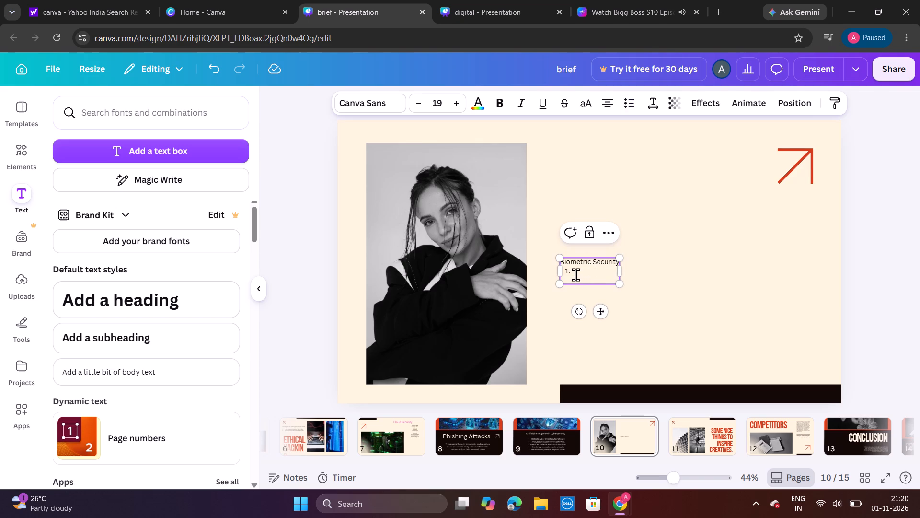
left_click(569, 271)
left_click(572, 272)
key("BackSpace")
Enlarge the "Biometric Security" heading to about size 88.8 and place it beside the portrait, just below the red arrow.
left_click_drag(622, 288, 797, 287)
left_click(672, 277)
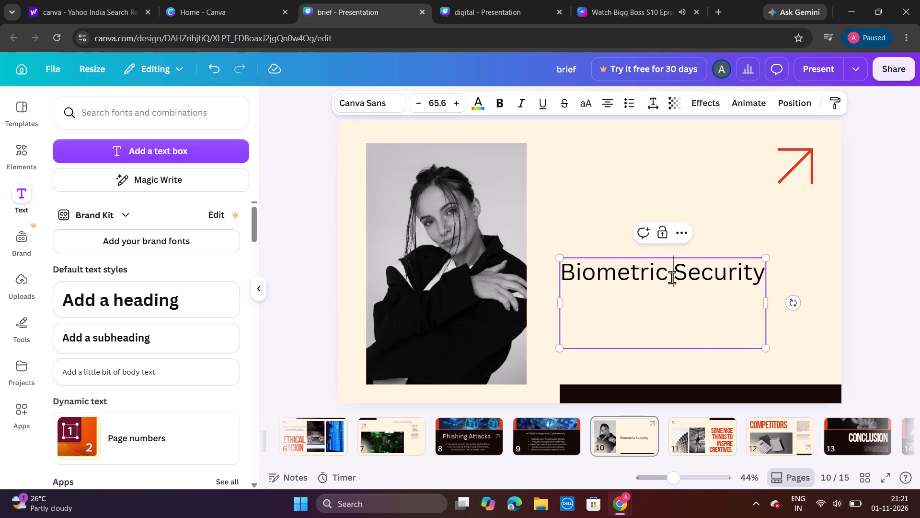
left_click(696, 349)
left_click_drag(696, 337, 688, 311)
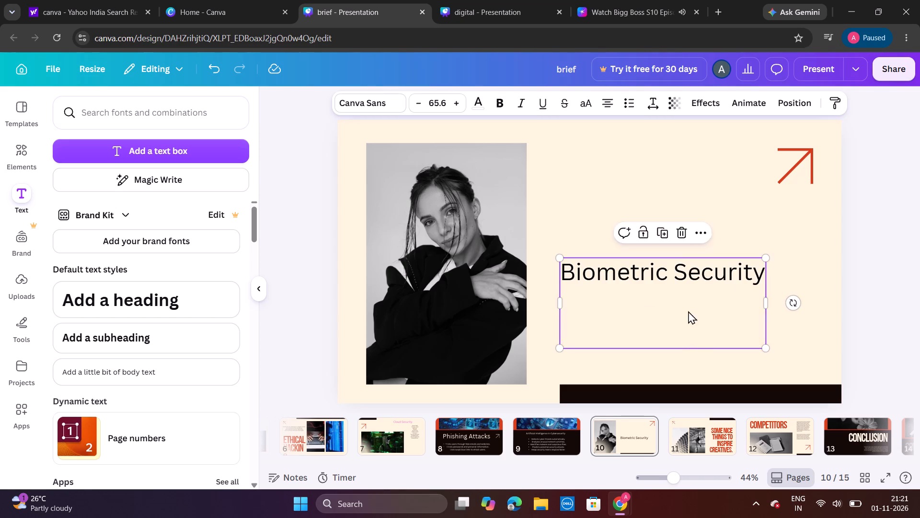
left_click_drag(688, 311, 682, 243)
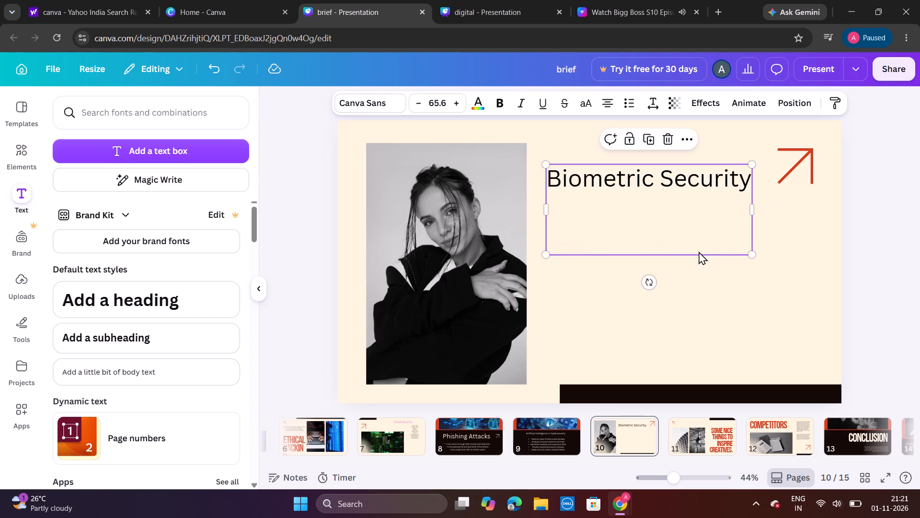
left_click_drag(682, 224, 687, 251)
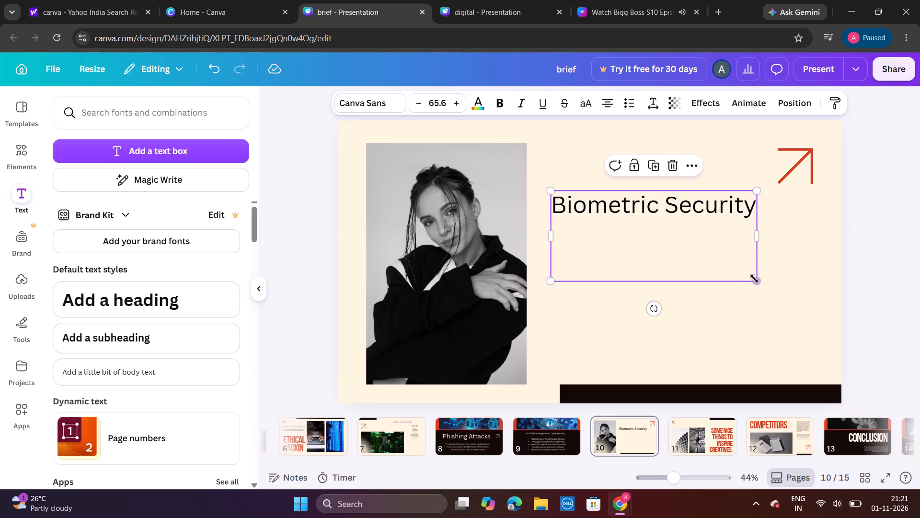
left_click_drag(754, 279, 883, 288)
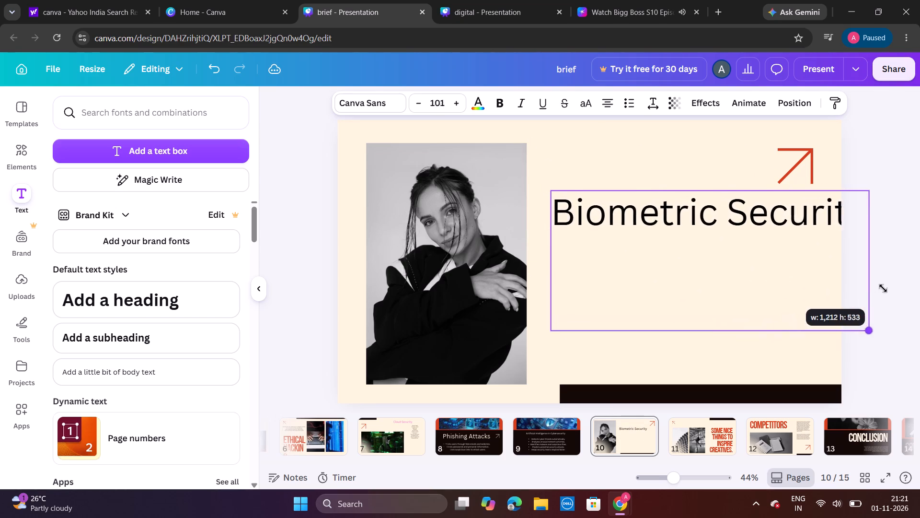
left_click_drag(883, 288, 839, 284)
left_click(839, 284)
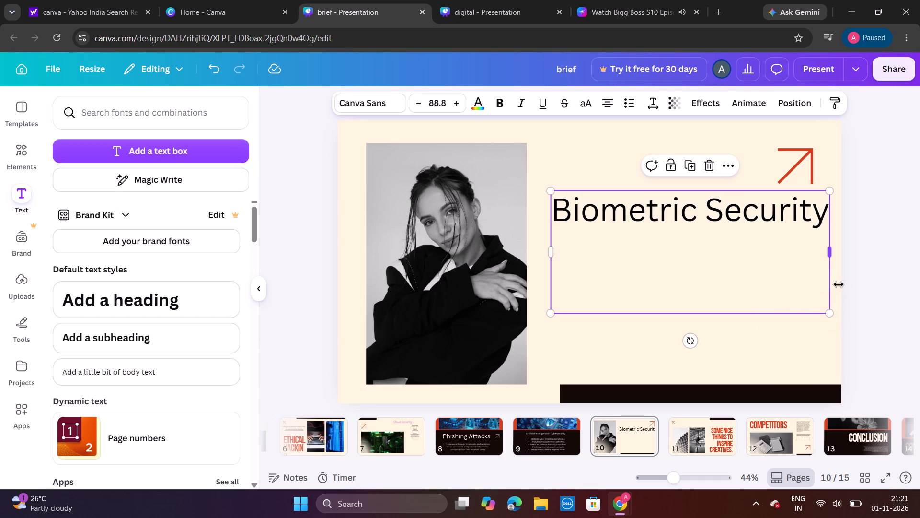
left_click(779, 294)
left_click(779, 352)
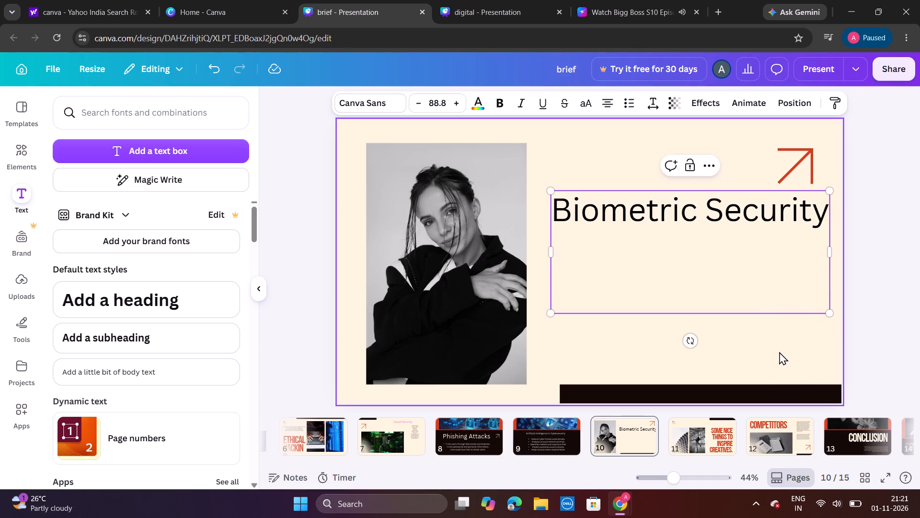
left_click(663, 285)
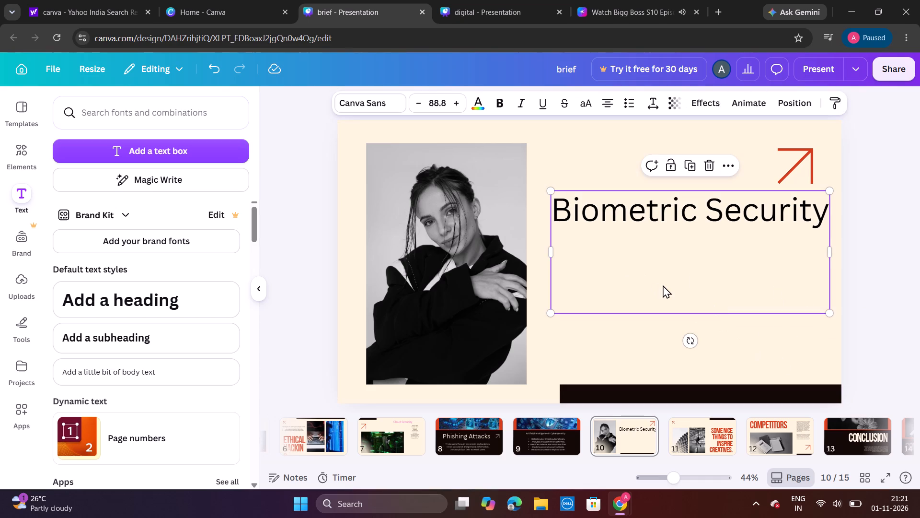
left_click(751, 364)
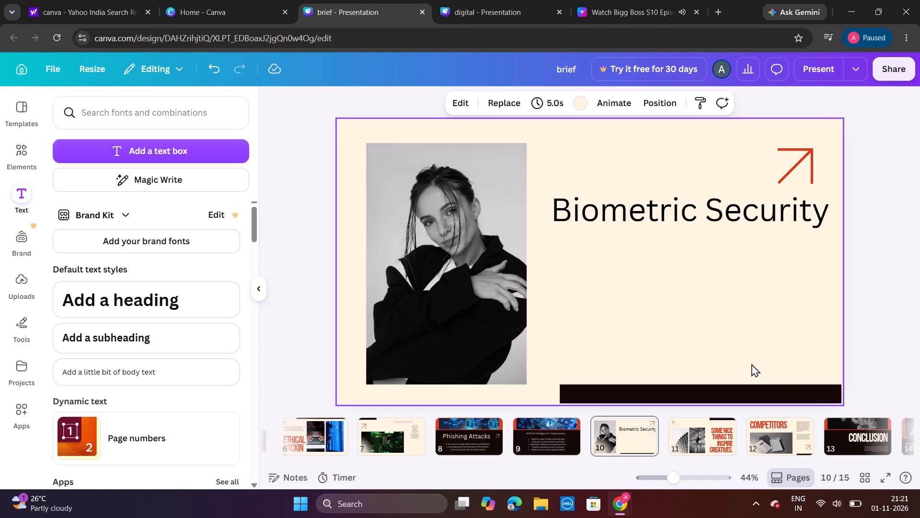
Replace the portrait on page 10 with the "cyber security" photo of a person at a gaming computer with a backlit keyboard.
left_click(395, 197)
left_click(385, 97)
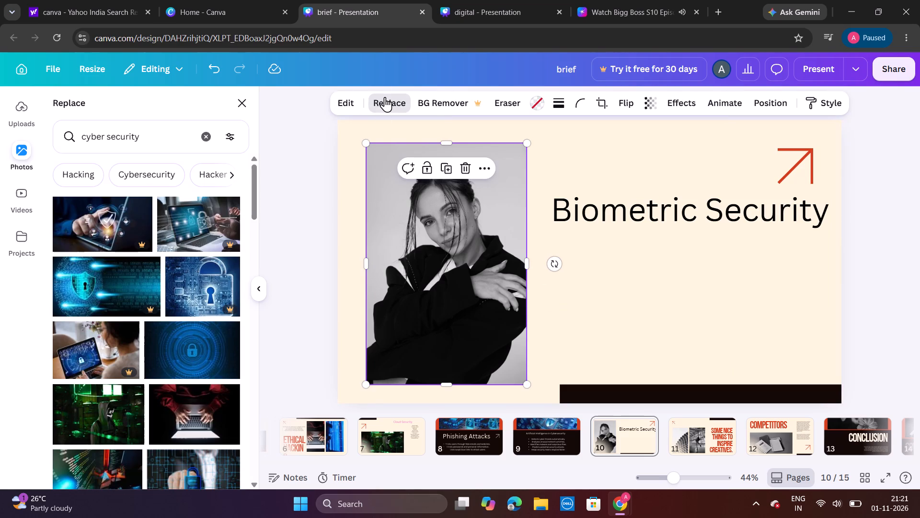
scroll(197, 329, "down", 5)
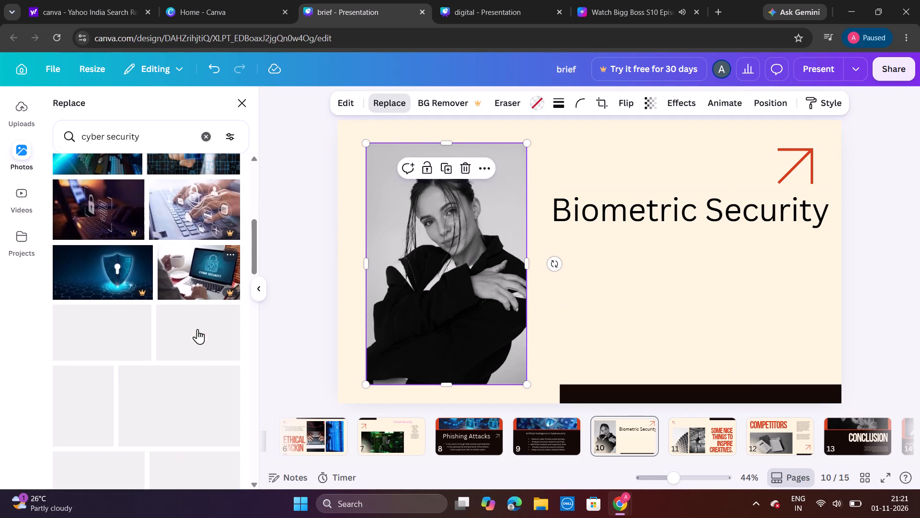
scroll(197, 329, "down", 4)
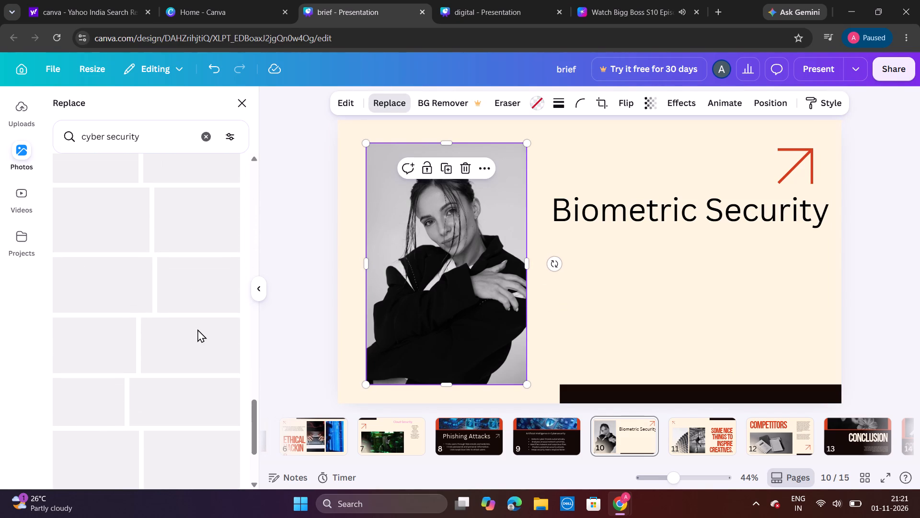
scroll(156, 290, "down", 1)
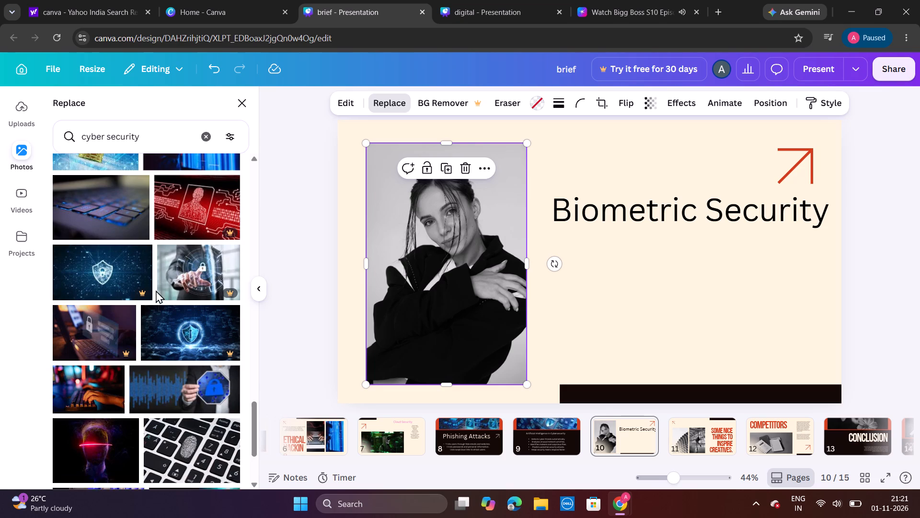
scroll(156, 290, "down", 2)
scroll(155, 295, "up", 1)
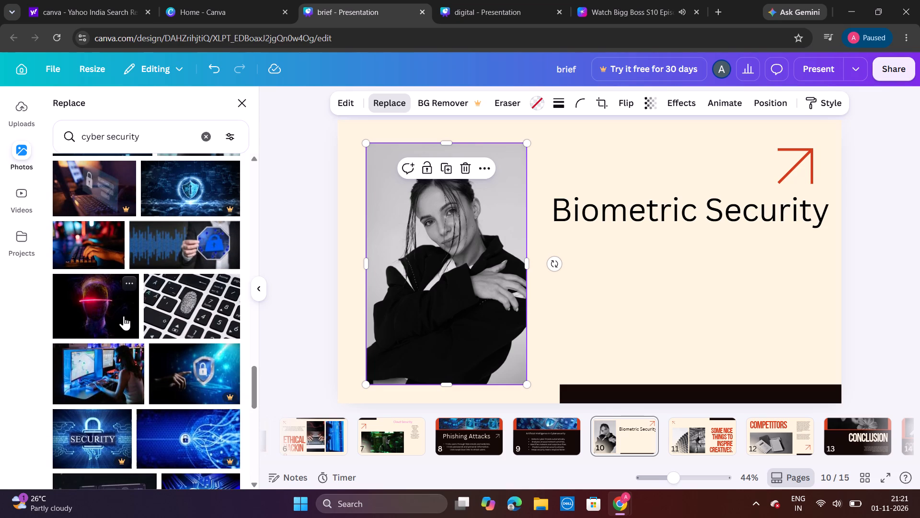
left_click(111, 371)
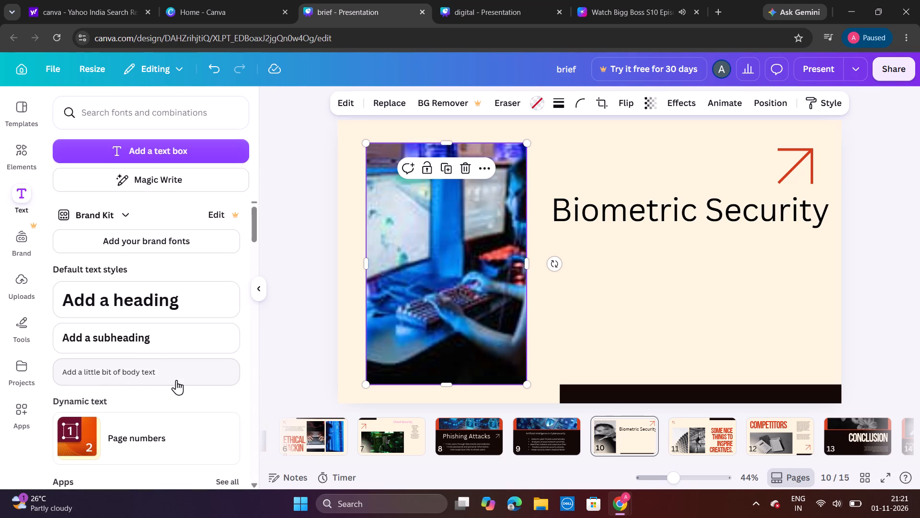
left_click(633, 237)
left_click(640, 348)
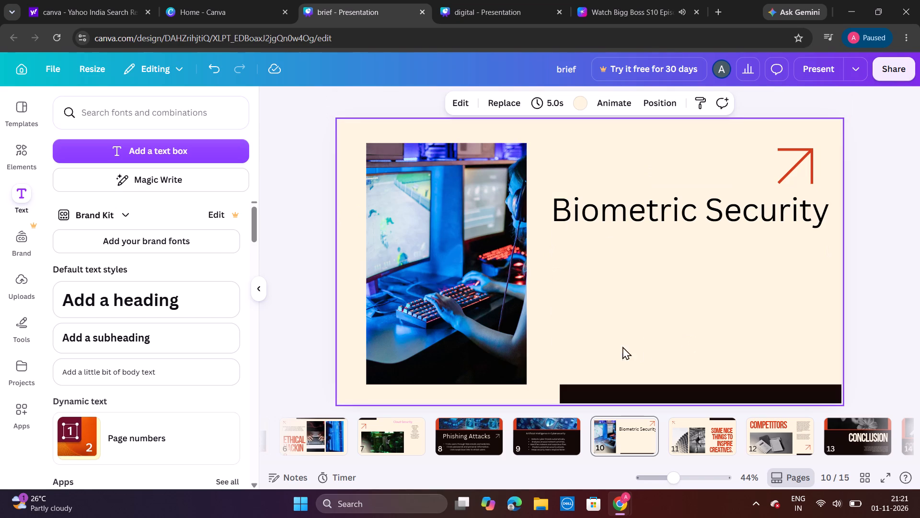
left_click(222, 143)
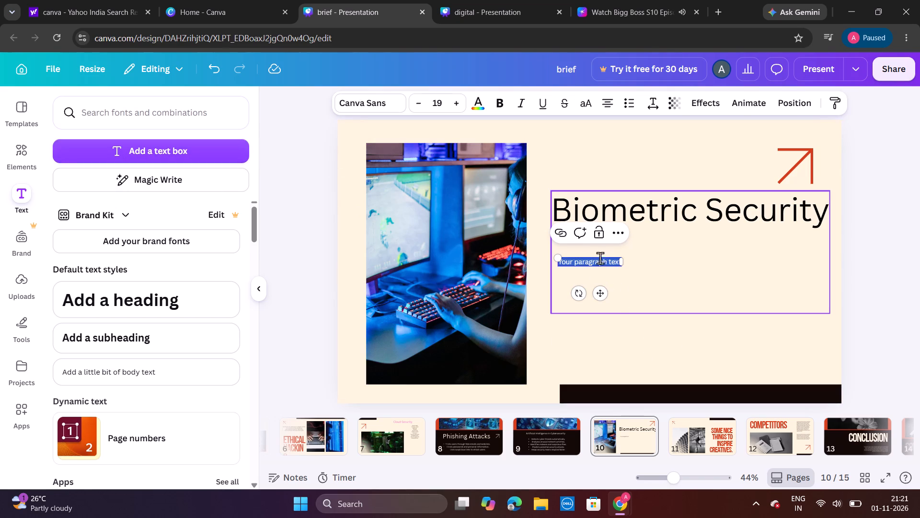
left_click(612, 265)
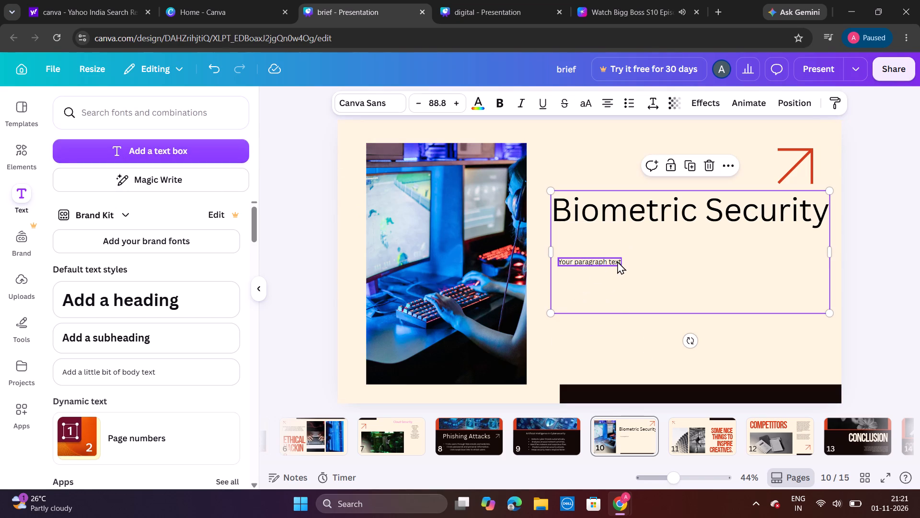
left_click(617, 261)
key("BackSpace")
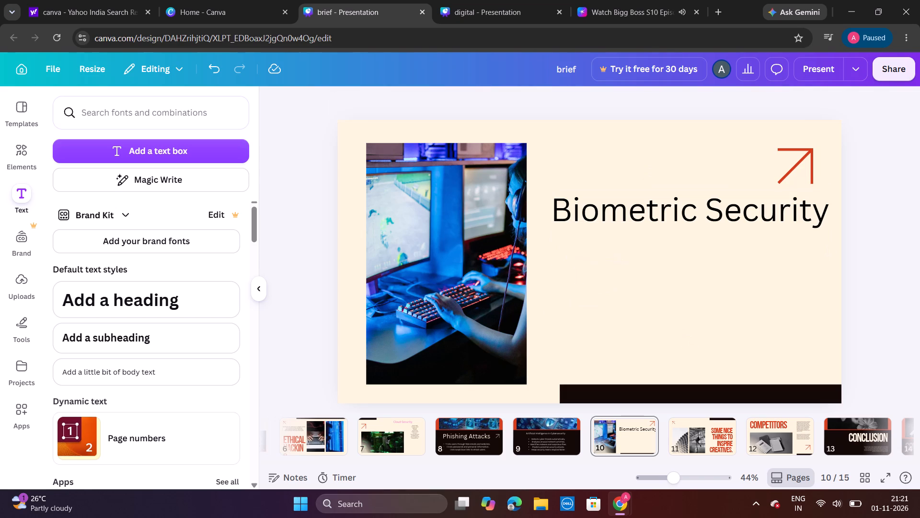
Add a new text box below the "Biometric Security" heading on page 10 and clear its placeholder text.
left_click(200, 149)
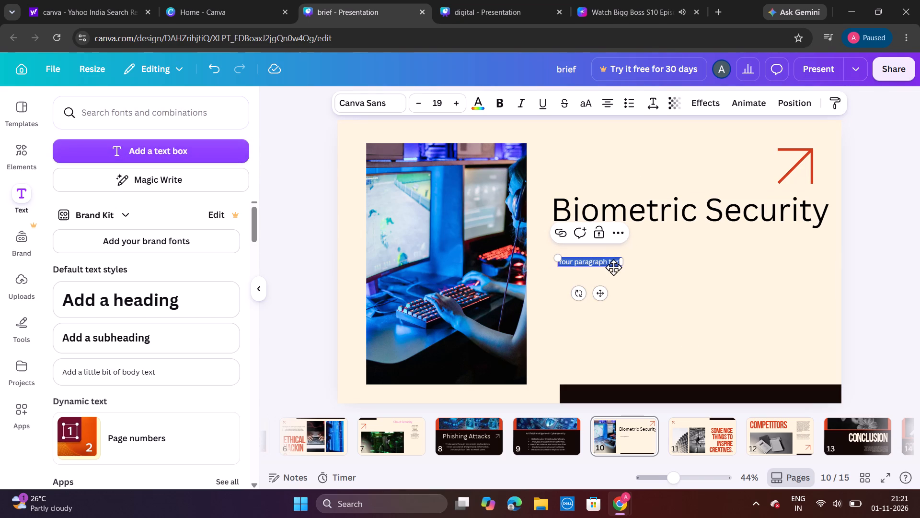
left_click(614, 267)
left_click(617, 265)
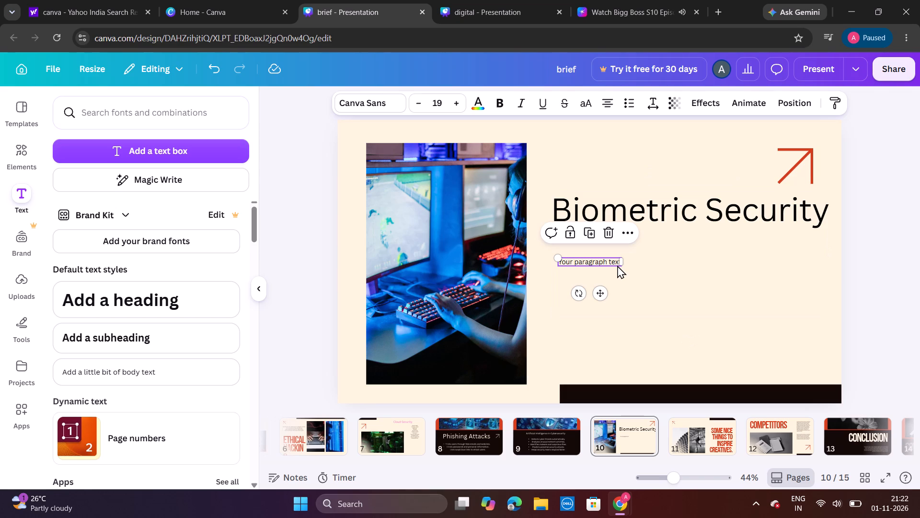
left_click(613, 262)
key("BackSpace")
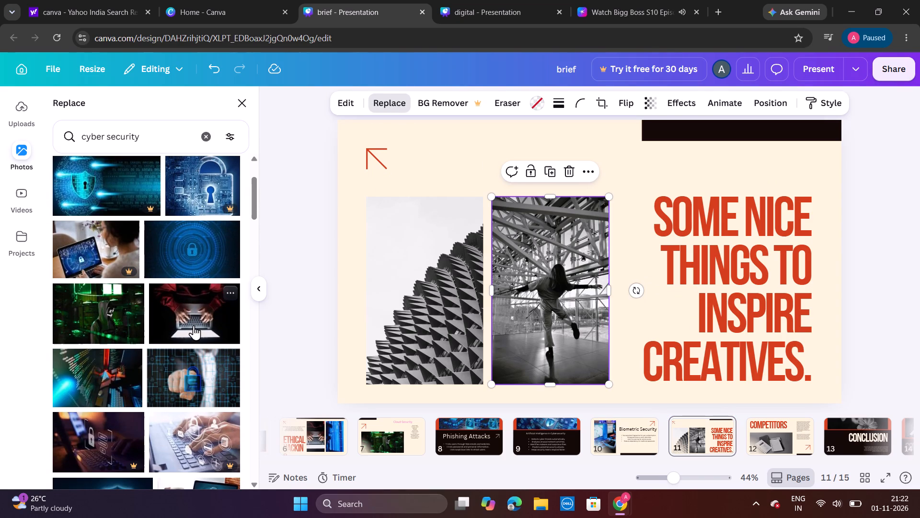
Replace the spiky building photo on page 11 with the "cyber security" photo of a dark head crossed by a red laser line.
left_click(408, 327)
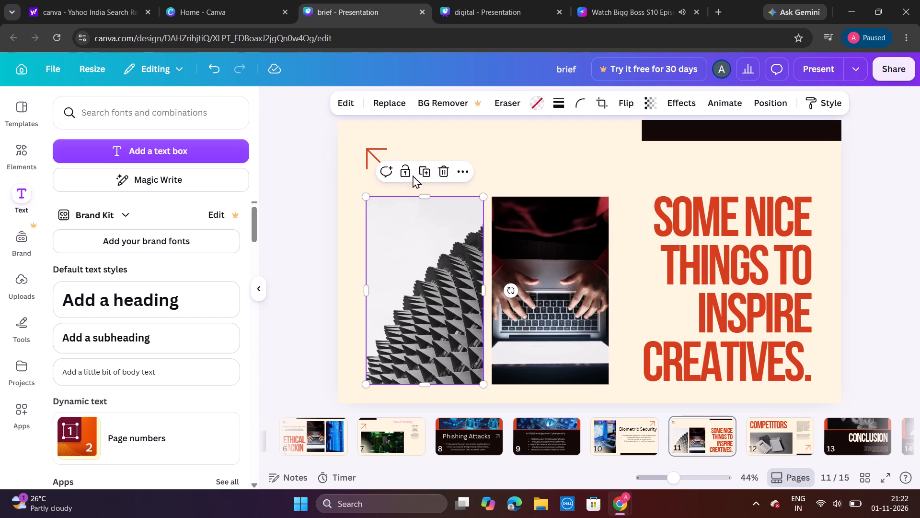
left_click(389, 98)
scroll(162, 389, "down", 1)
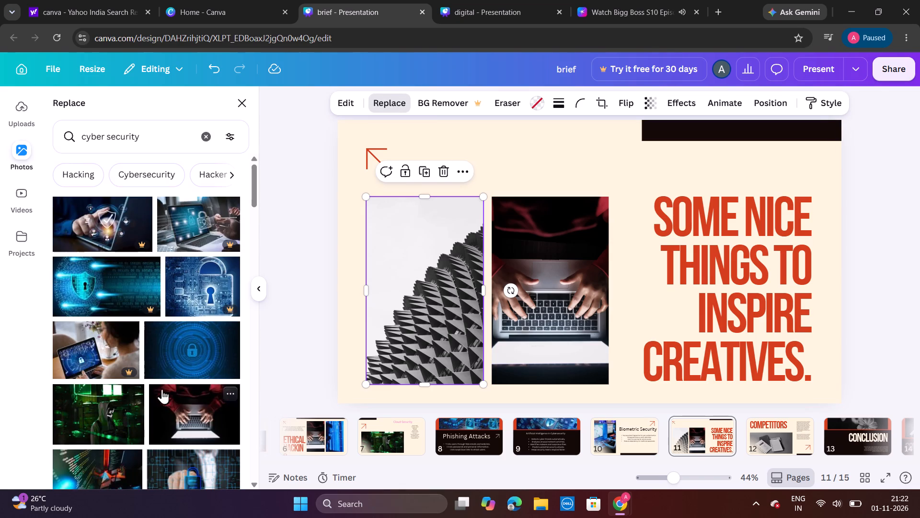
scroll(162, 389, "down", 5)
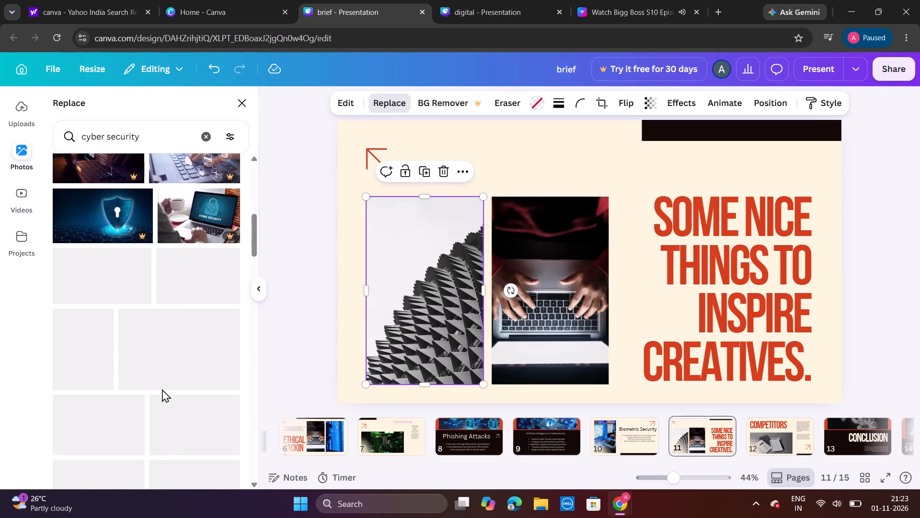
scroll(162, 389, "down", 3)
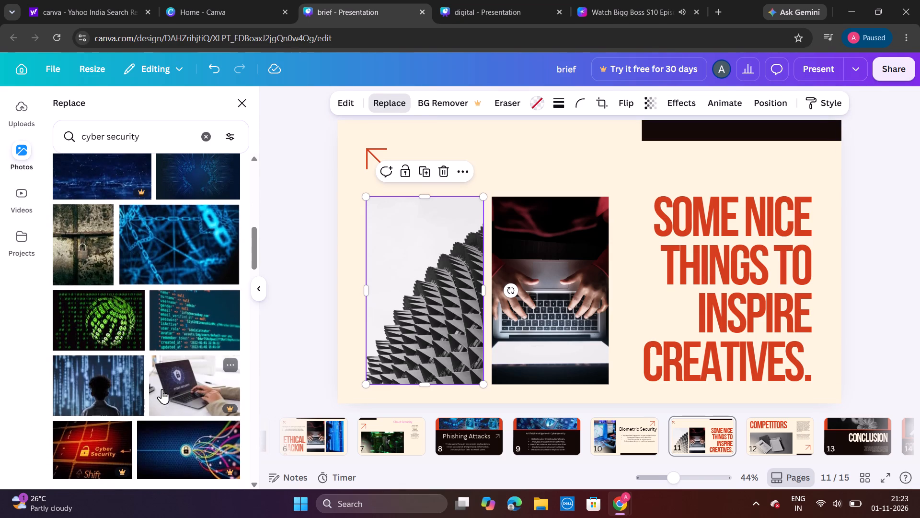
scroll(162, 389, "down", 2)
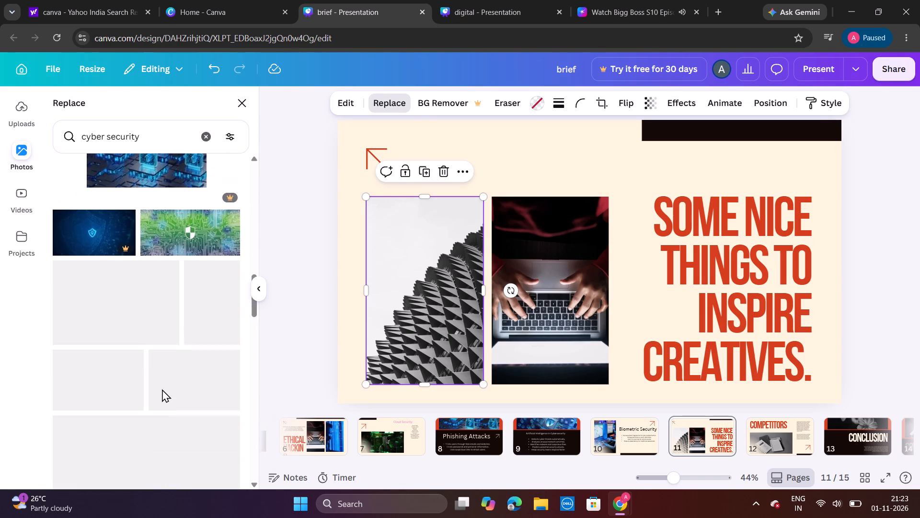
scroll(162, 389, "down", 1)
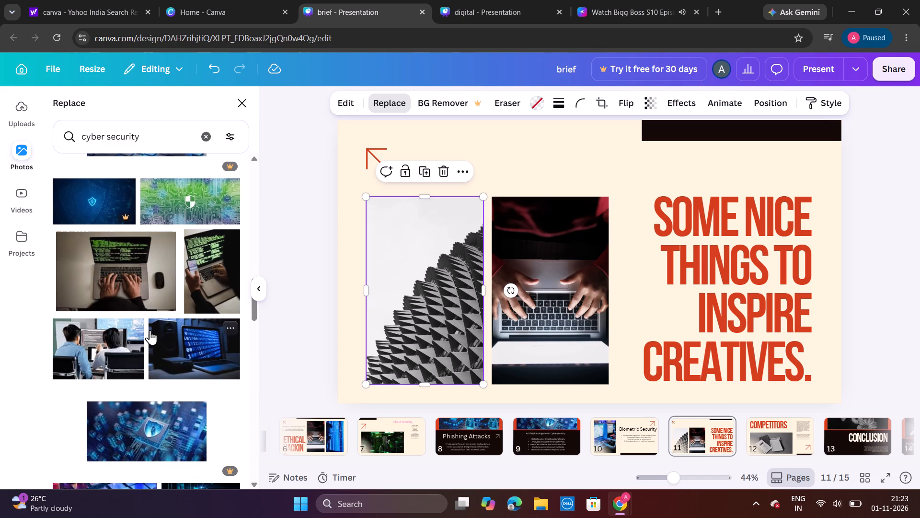
scroll(150, 330, "down", 2)
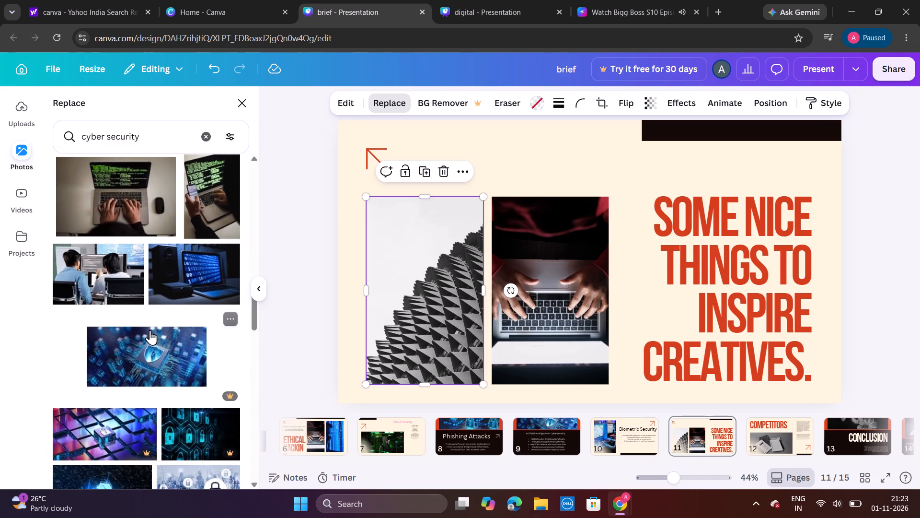
scroll(125, 412, "down", 1)
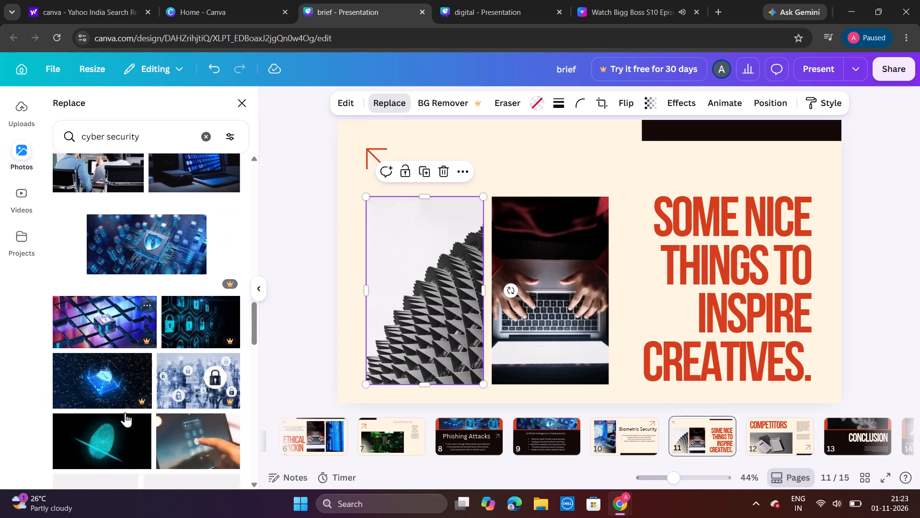
scroll(125, 412, "down", 2)
scroll(133, 303, "down", 1)
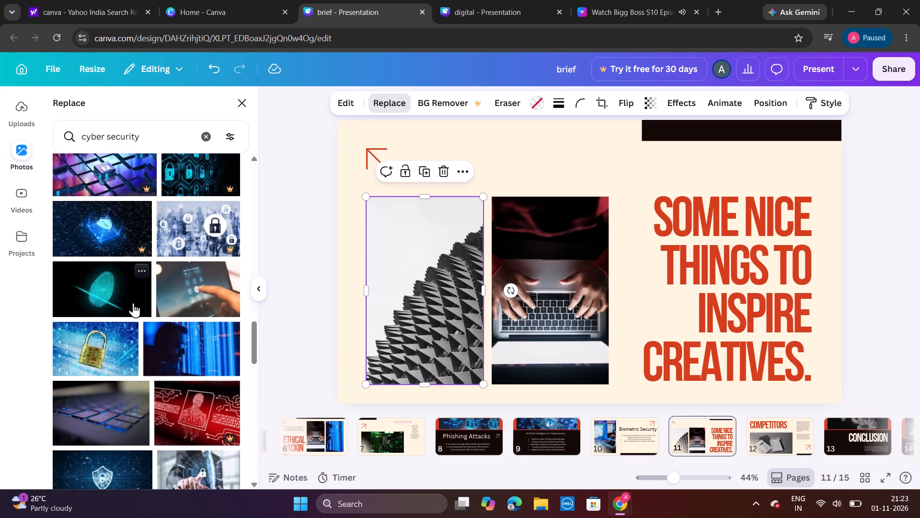
scroll(133, 303, "down", 2)
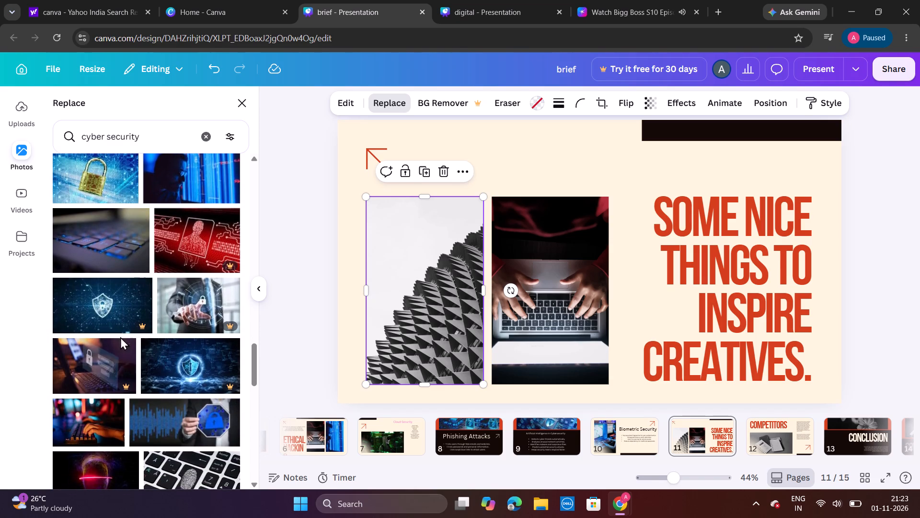
scroll(106, 205, "down", 2)
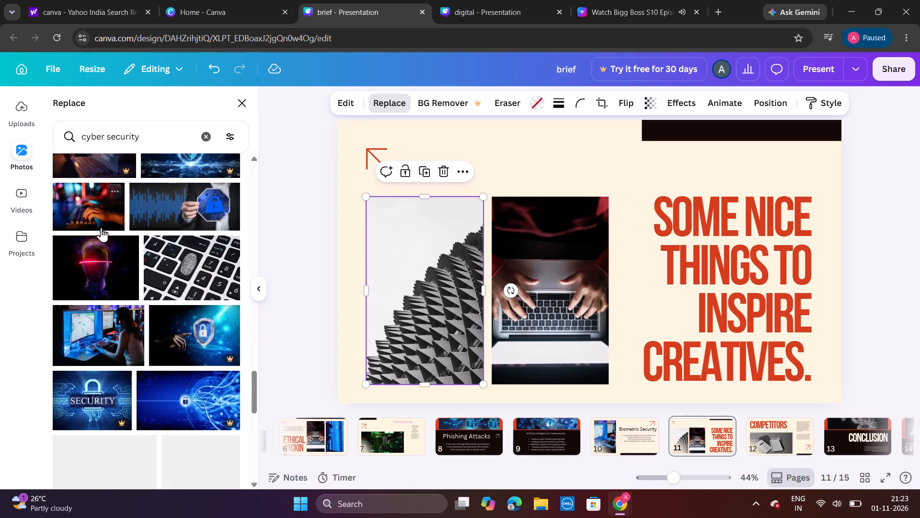
left_click(98, 262)
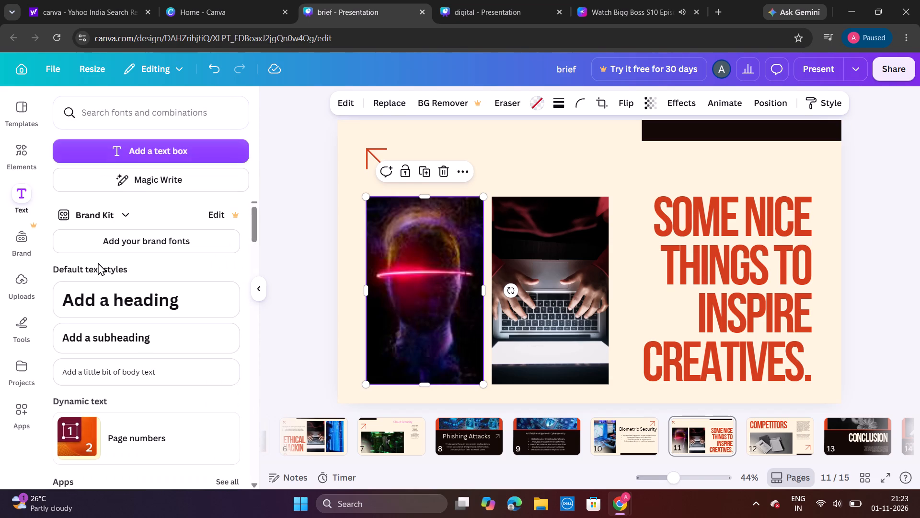
Shrink the "Some nice things to inspire creatives." heading on page 11 to about size 138 and move it slightly up.
left_click(743, 227)
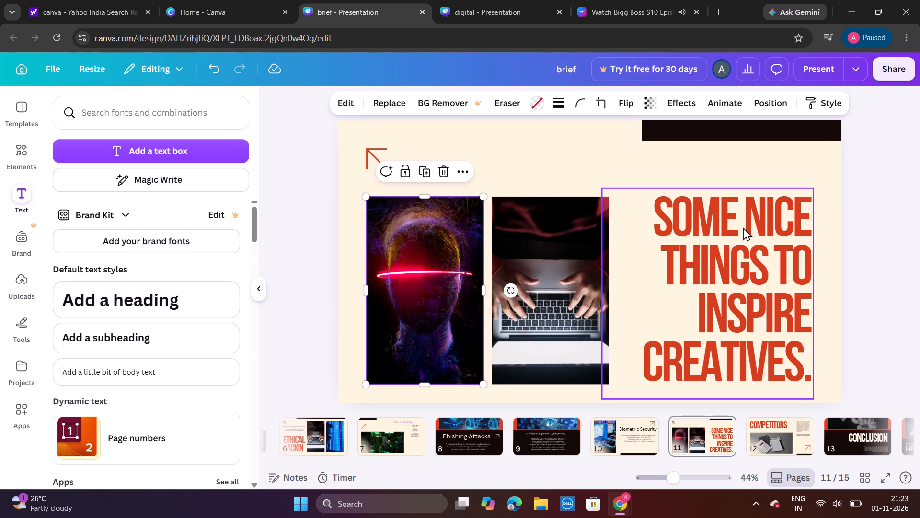
left_click_drag(600, 185, 649, 195)
left_click_drag(723, 281, 727, 250)
left_click(727, 250)
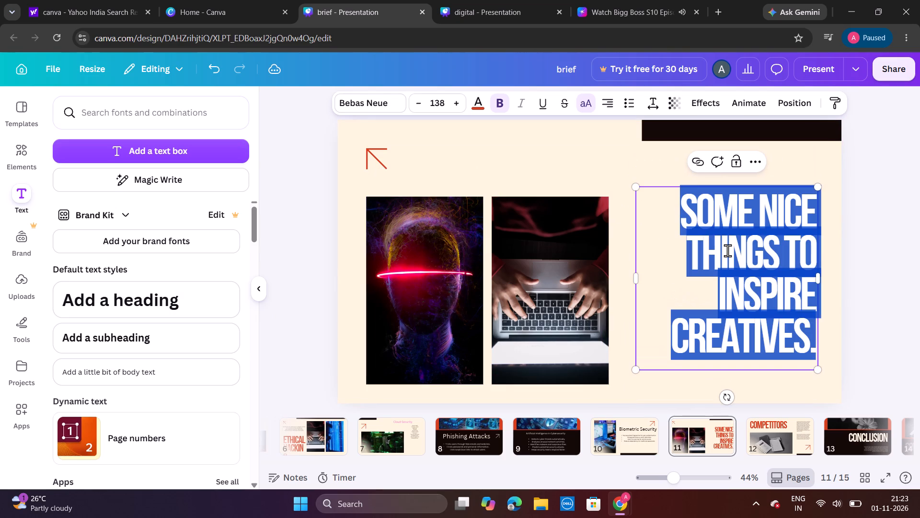
left_click(874, 314)
scroll(874, 314, "up", 1)
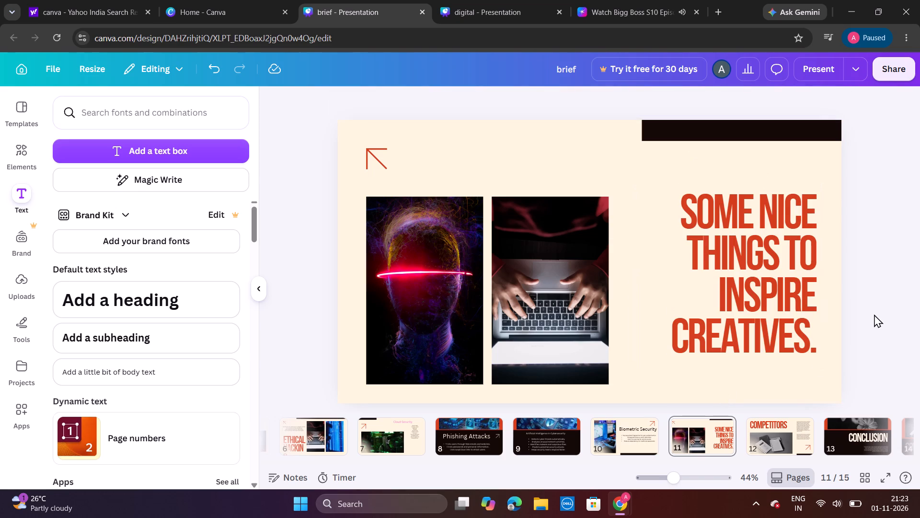
left_click(724, 264)
scroll(724, 264, "up", 2)
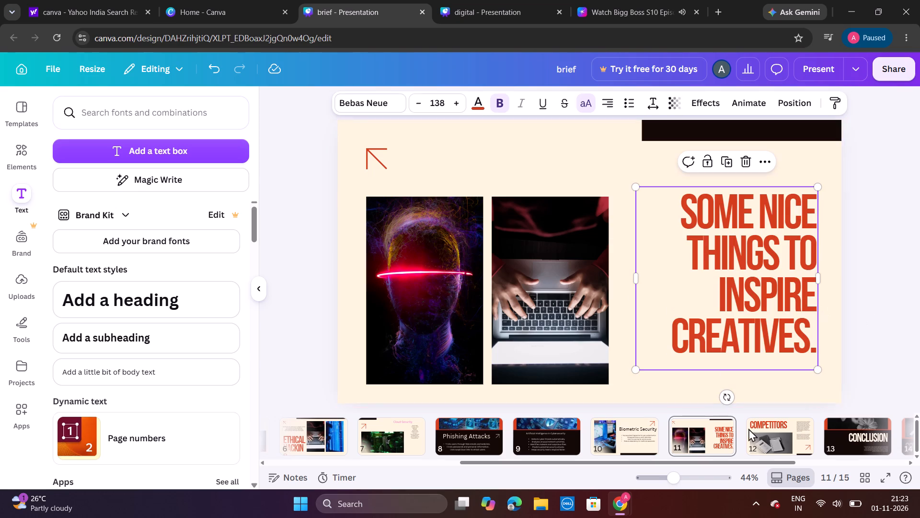
left_click(766, 446)
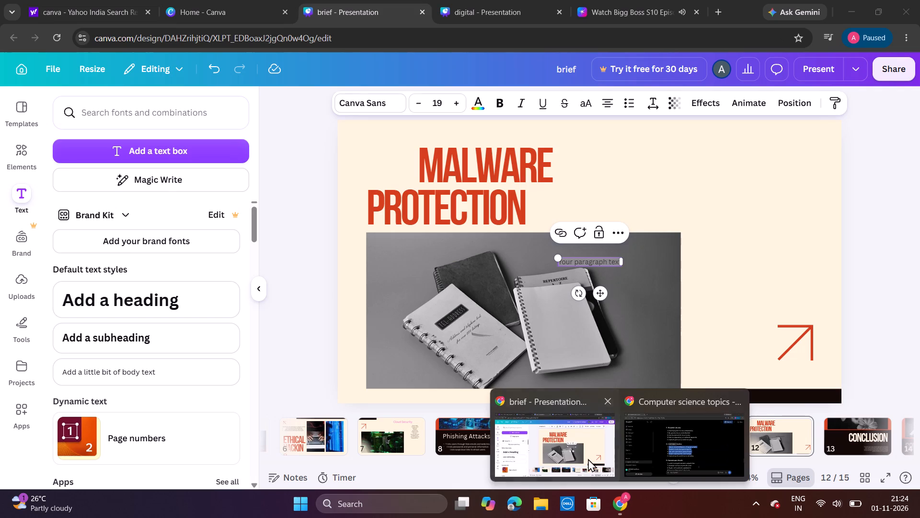
key("ctrl+v")
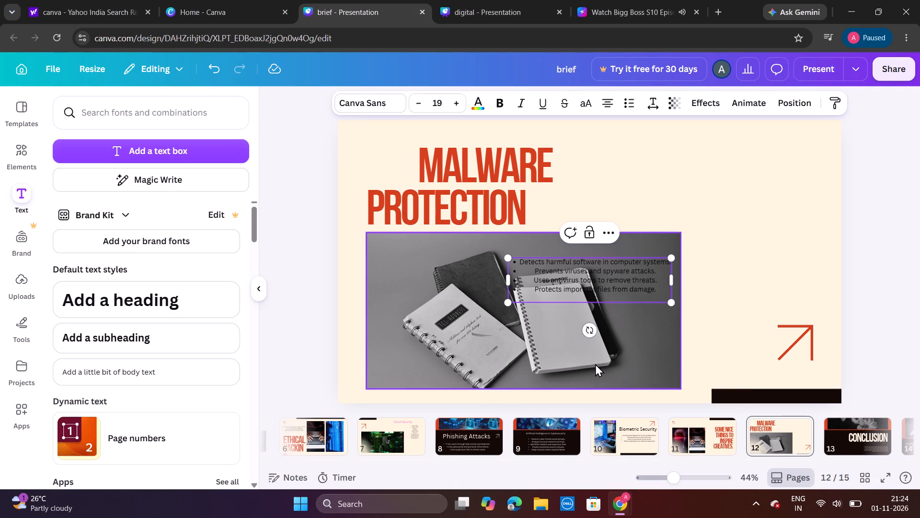
Move the four-point malware list off the photo to beside the "Malware Protection" heading and enlarge it to fill that space.
left_click(743, 361)
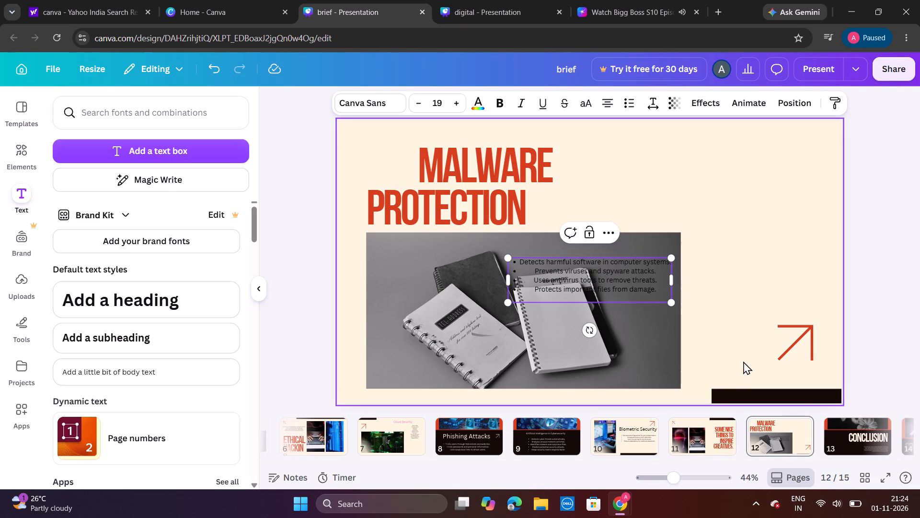
left_click_drag(622, 281, 750, 169)
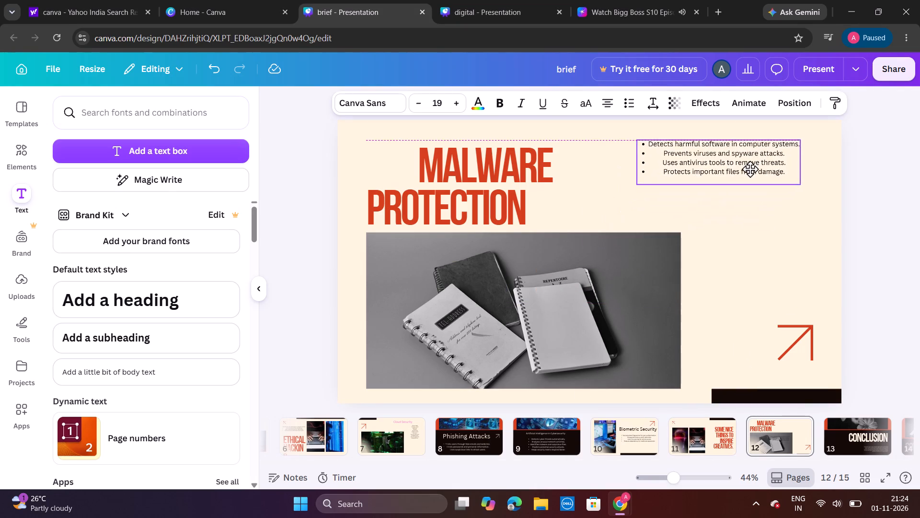
left_click_drag(750, 169, 750, 171)
left_click(797, 188)
left_click_drag(797, 188, 861, 233)
left_click_drag(799, 194, 808, 220)
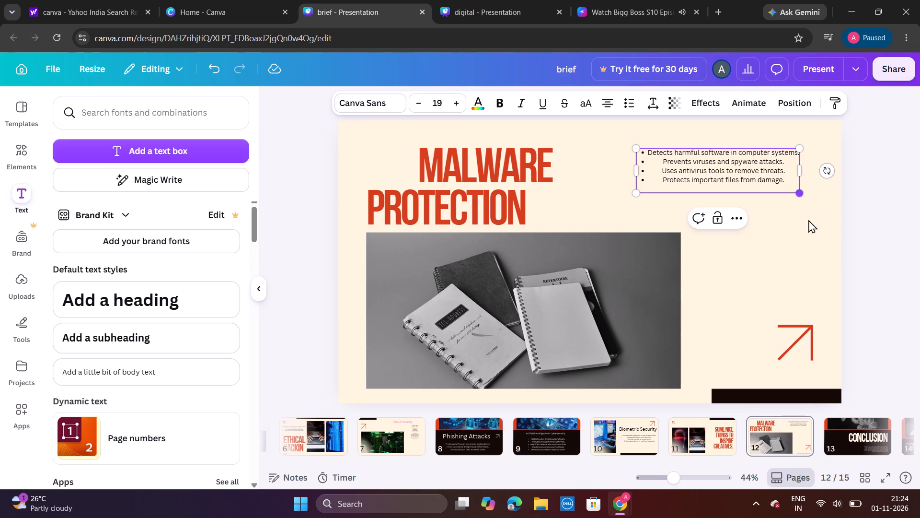
left_click_drag(808, 220, 814, 251)
left_click_drag(636, 148, 594, 143)
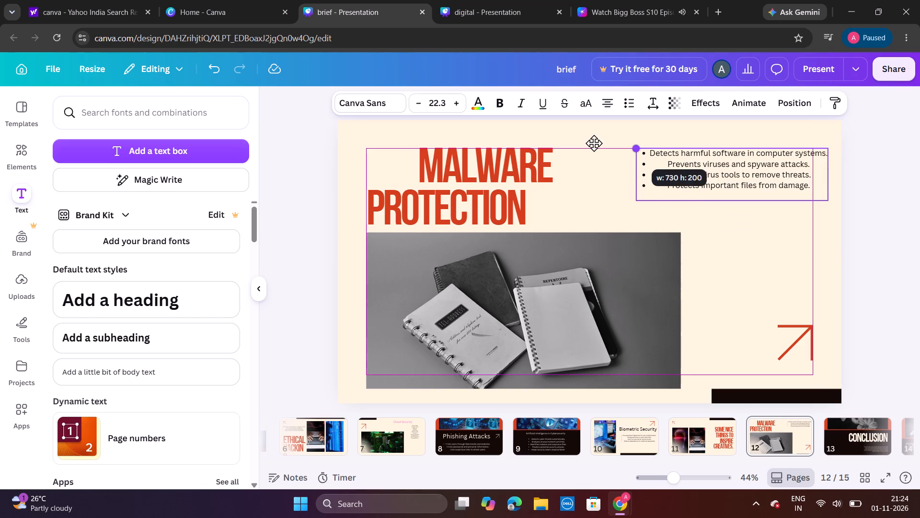
left_click_drag(594, 143, 587, 144)
left_click(755, 291)
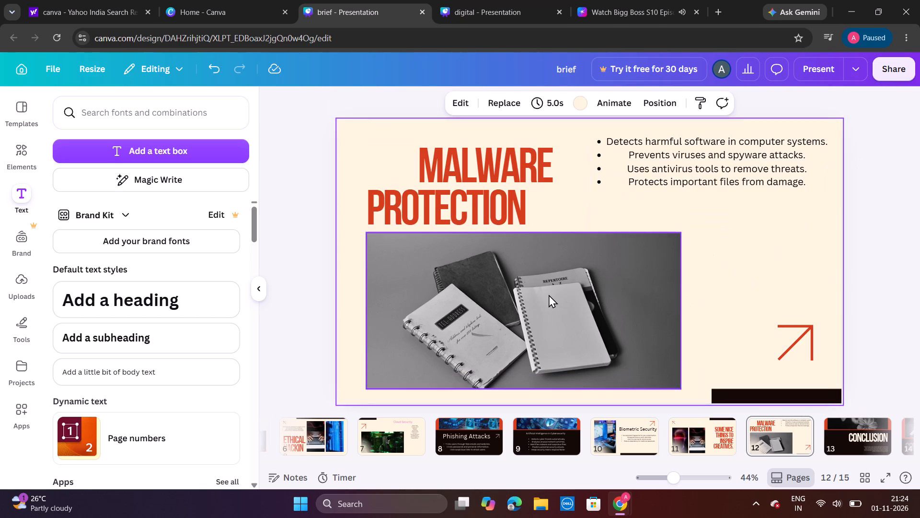
Bring up the "cyber security" replacement photos for the notebook photo on page 12.
left_click(549, 294)
left_click(396, 104)
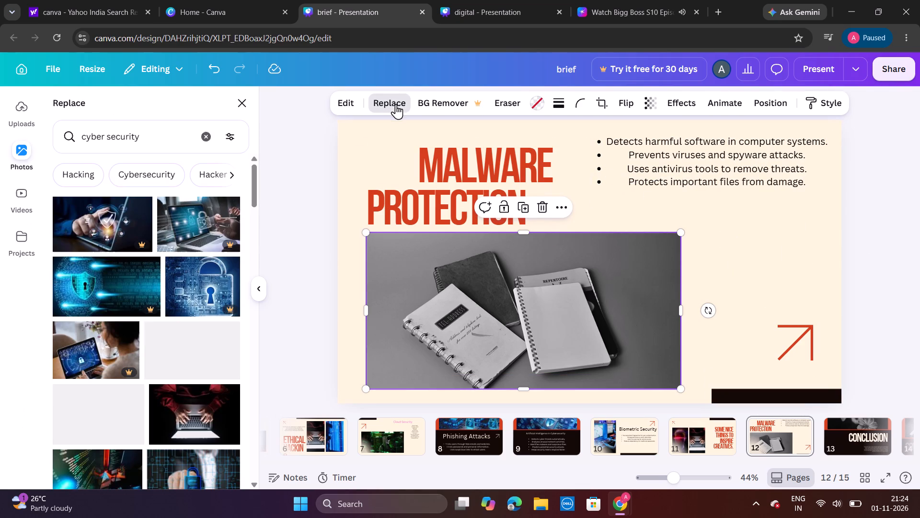
Switch to the Bigg Boss episode playing on Hotstar.
left_click(636, 14)
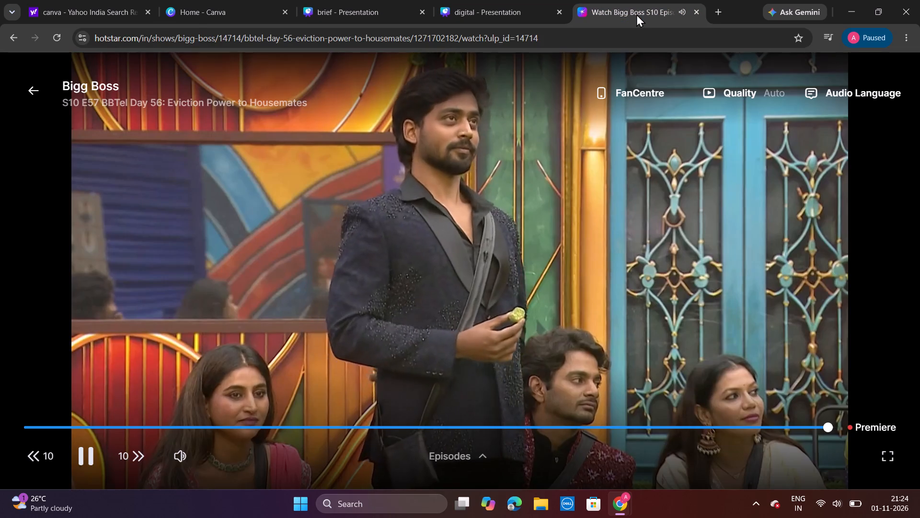
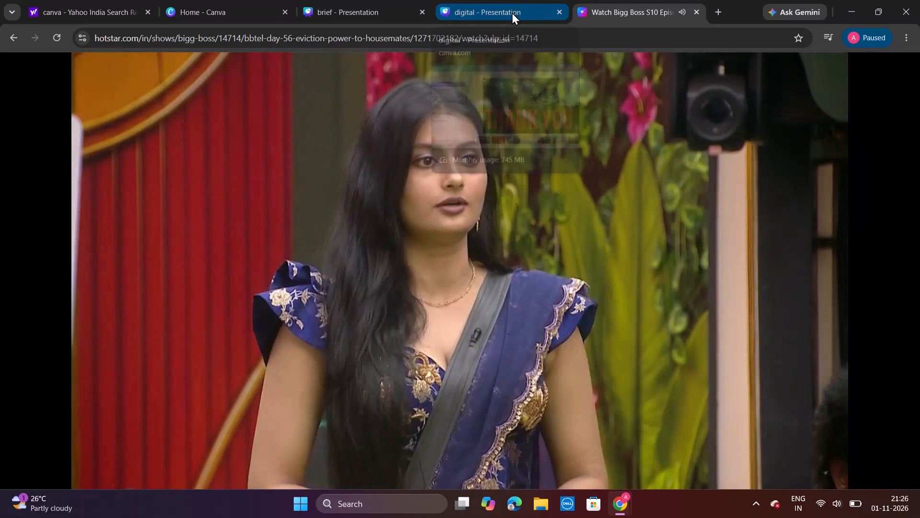
Return to the brief presentation and replace page 12's notebook photo with the "cyber security" photo of a woman holding a laptop beside server racks.
left_click(505, 14)
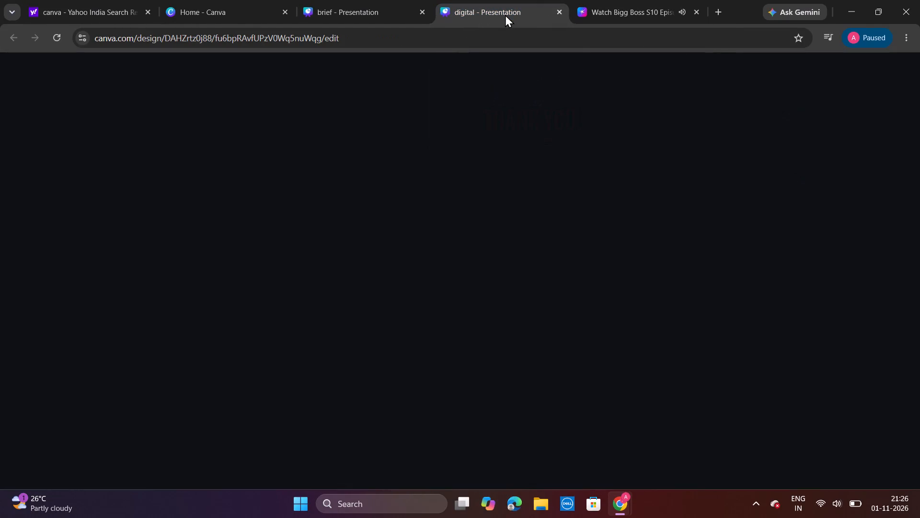
left_click(385, 11)
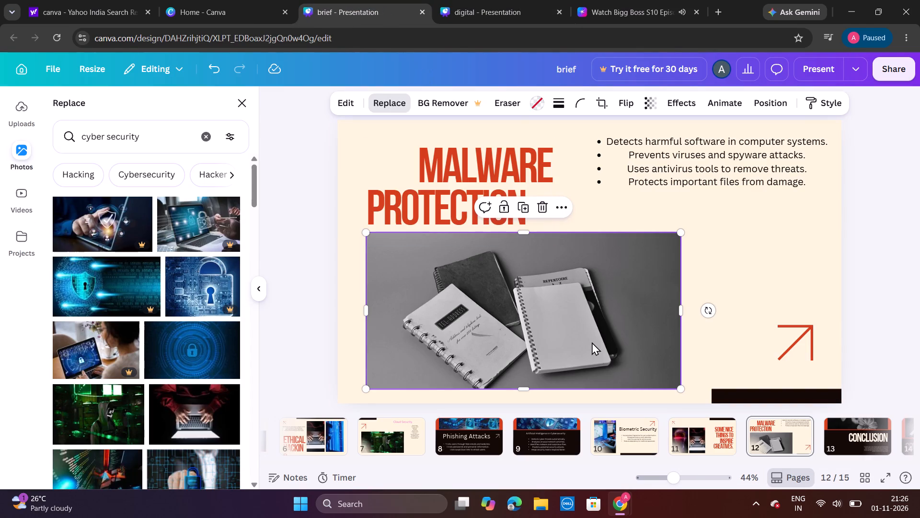
scroll(210, 406, "down", 2)
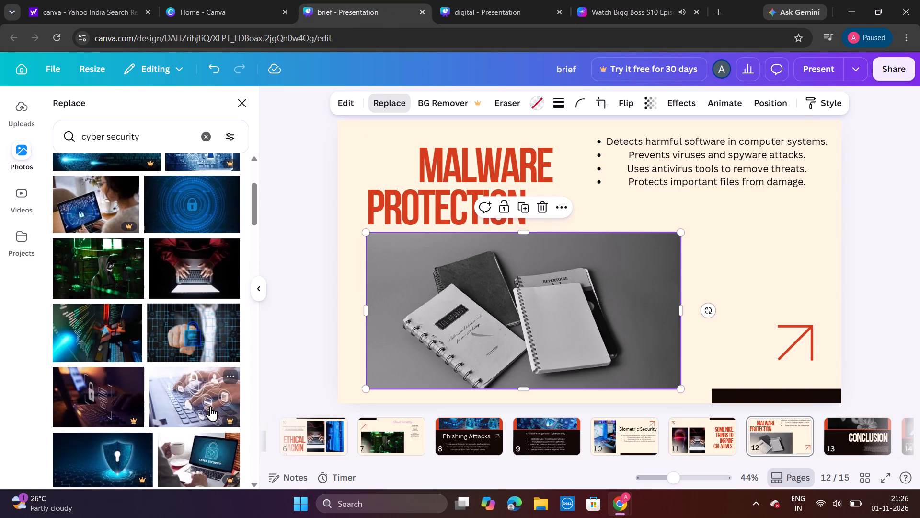
scroll(210, 406, "down", 4)
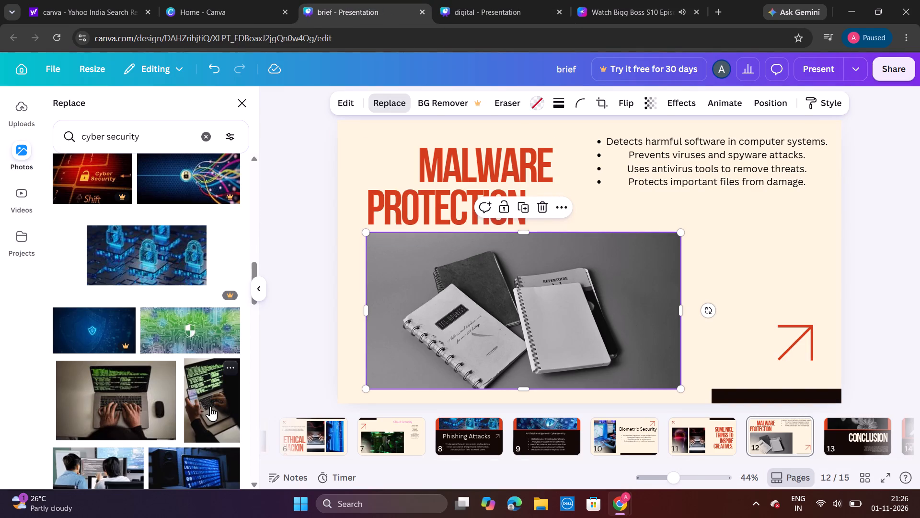
scroll(210, 406, "down", 4)
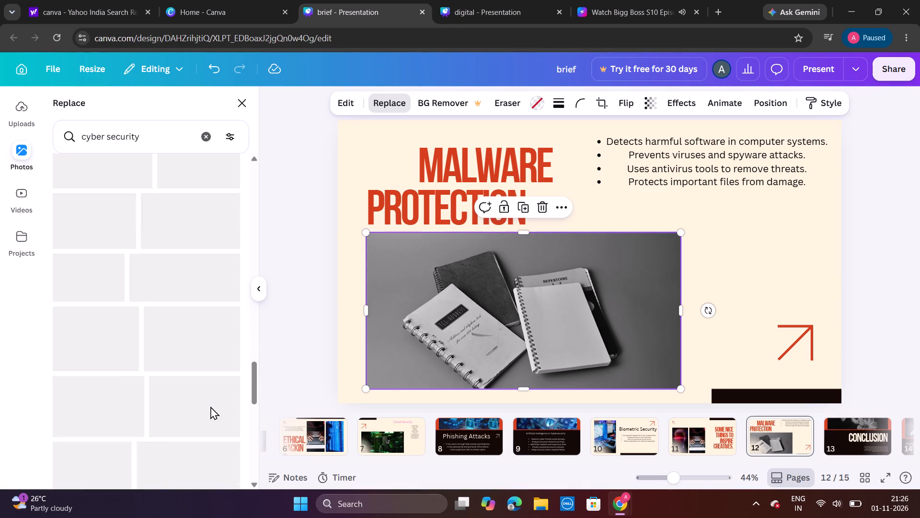
scroll(210, 406, "down", 2)
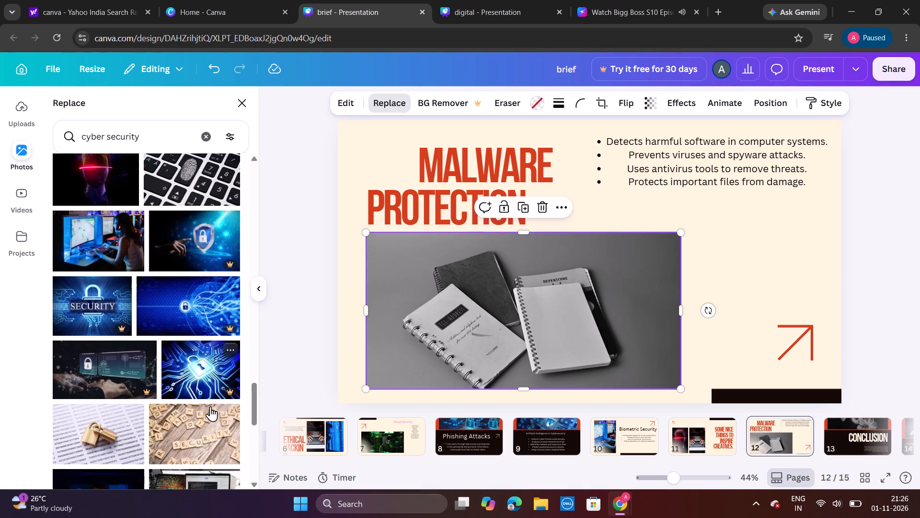
scroll(210, 406, "down", 3)
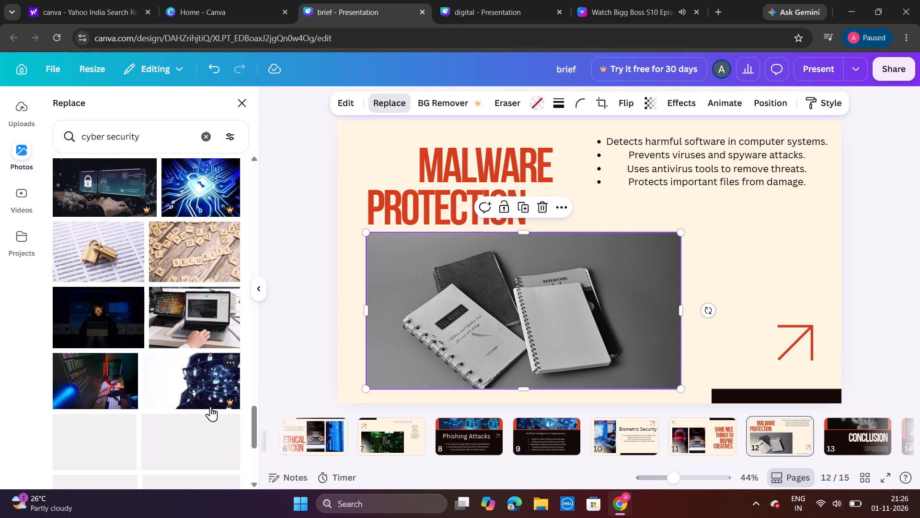
scroll(210, 406, "down", 1)
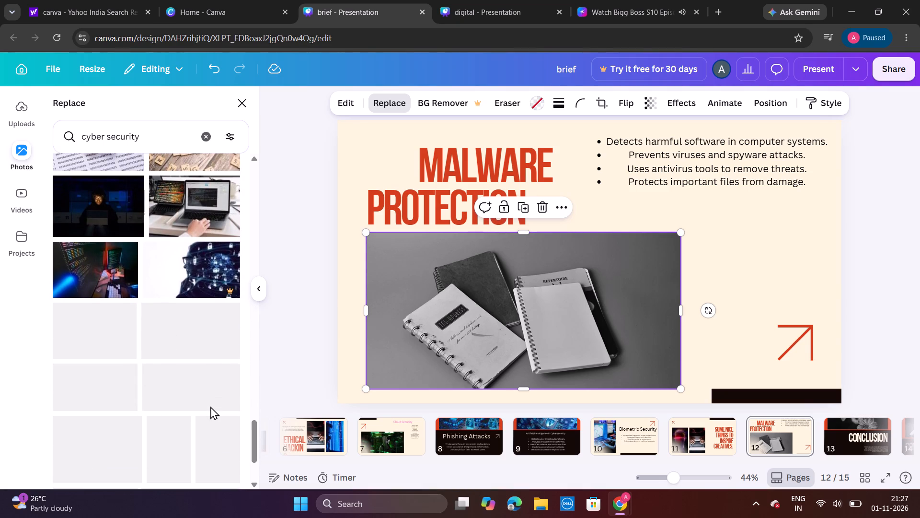
scroll(210, 406, "down", 1)
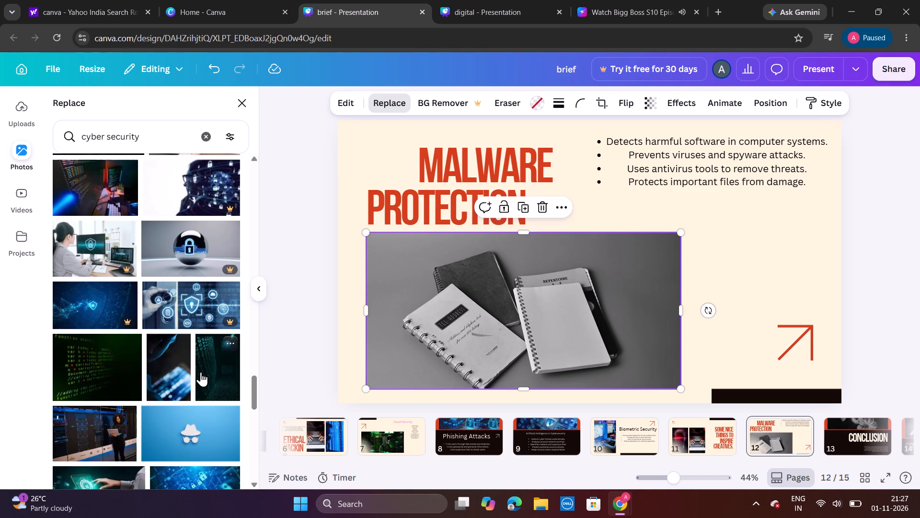
scroll(201, 372, "down", 3)
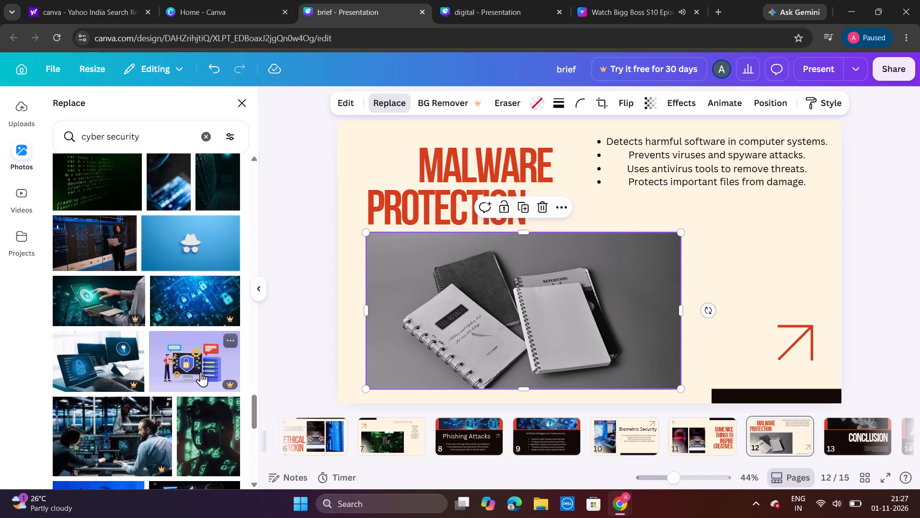
left_click(110, 262)
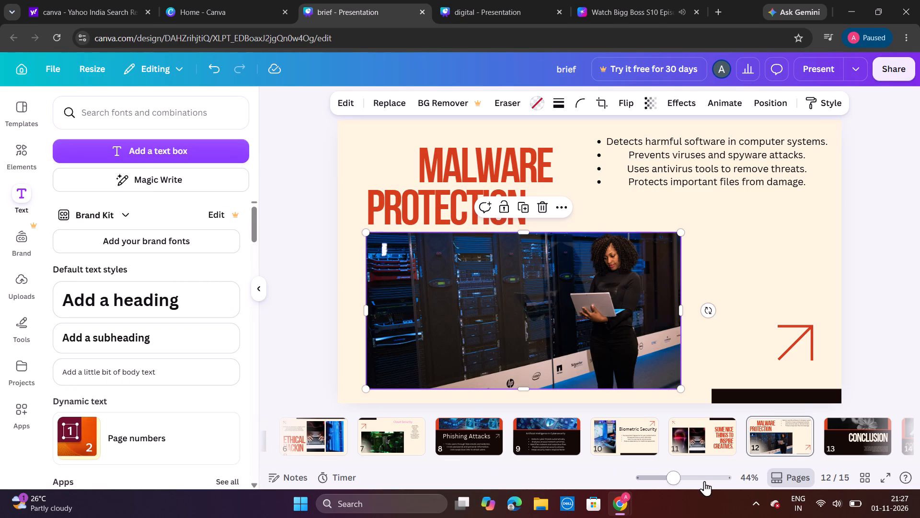
left_click(878, 443)
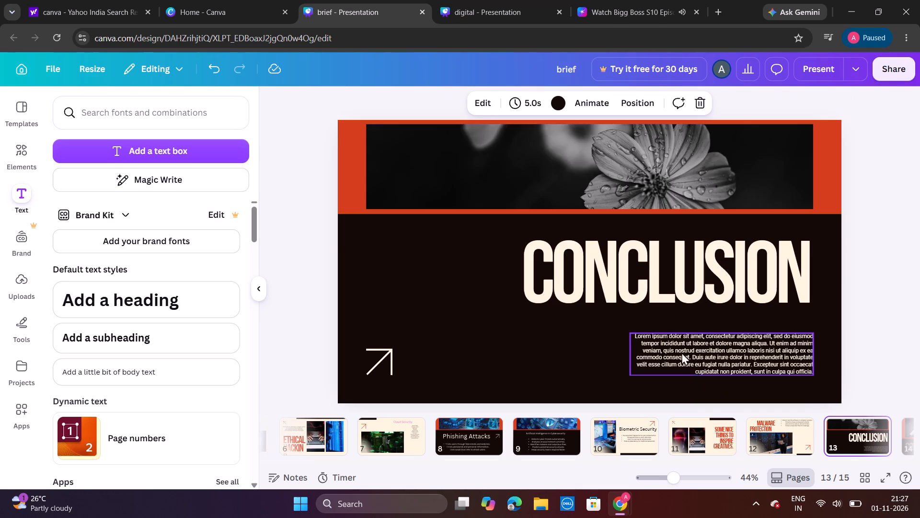
left_click(669, 303)
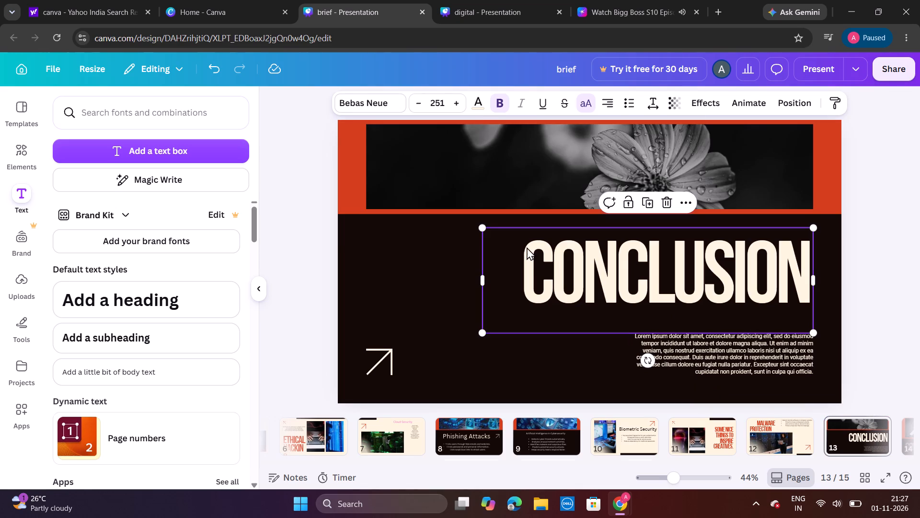
left_click(668, 250)
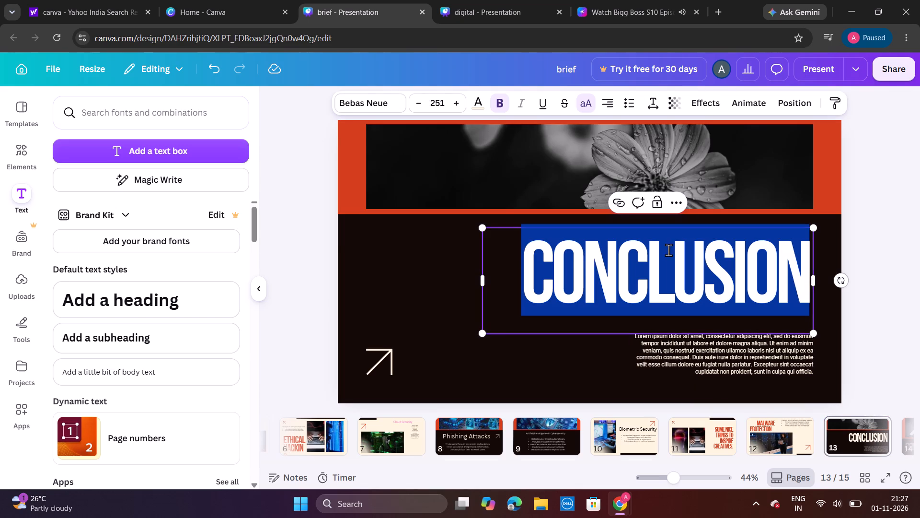
key("BackSpace")
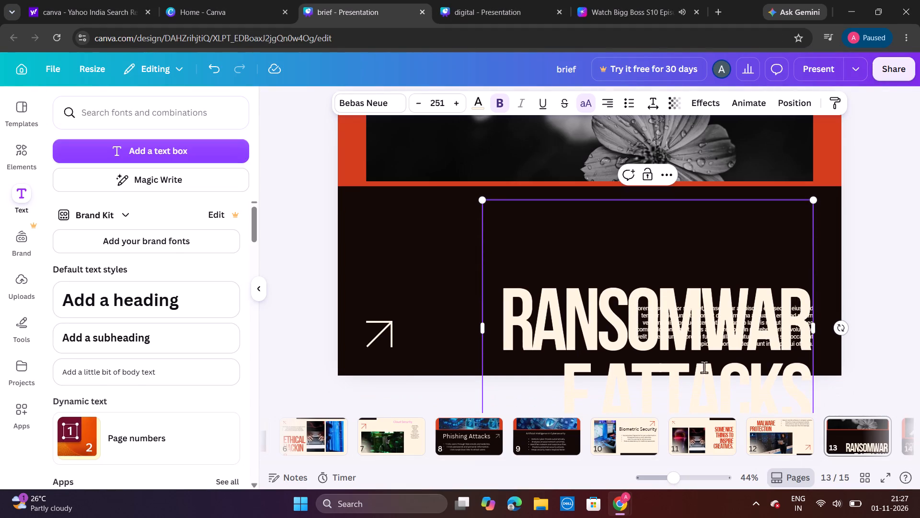
scroll(760, 370, "down", 2)
left_click(603, 315)
key("BackSpace")
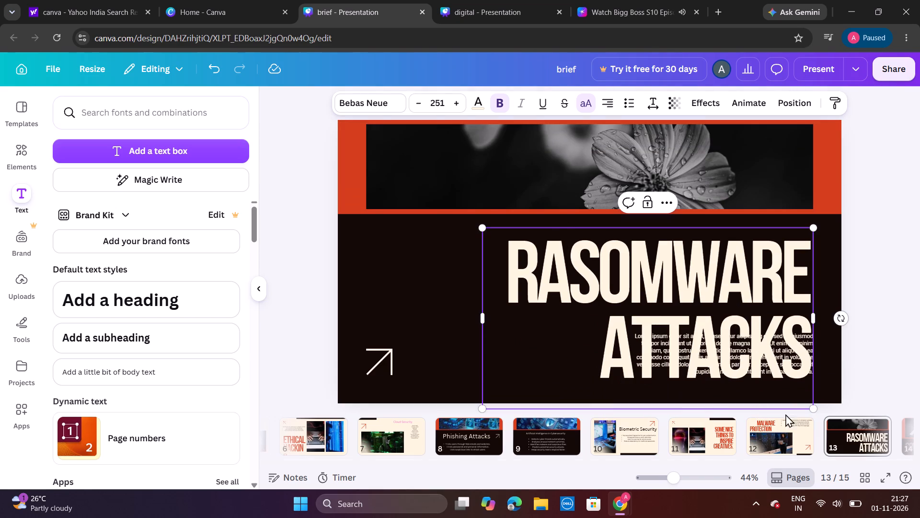
Resize the page 13 heading and move it to the left side of the black area, clear of the placeholder paragraph.
left_click_drag(814, 407, 722, 335)
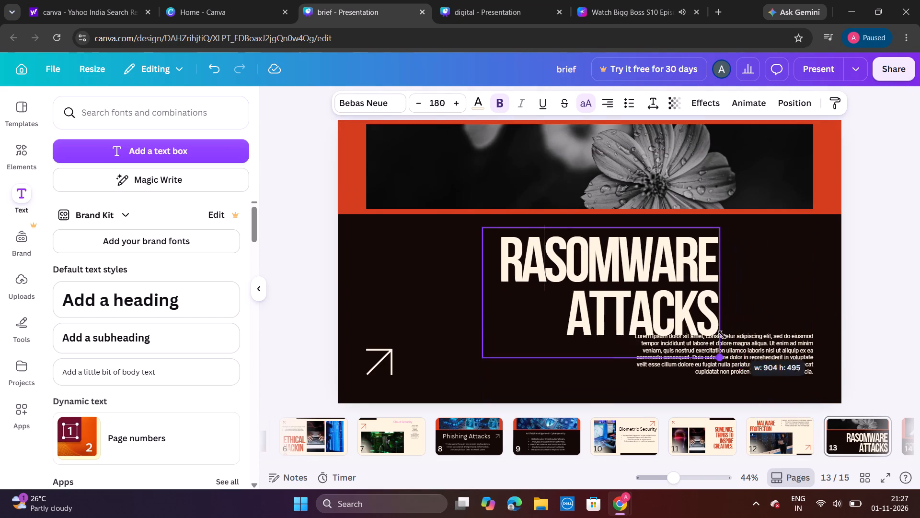
left_click_drag(722, 335, 696, 258)
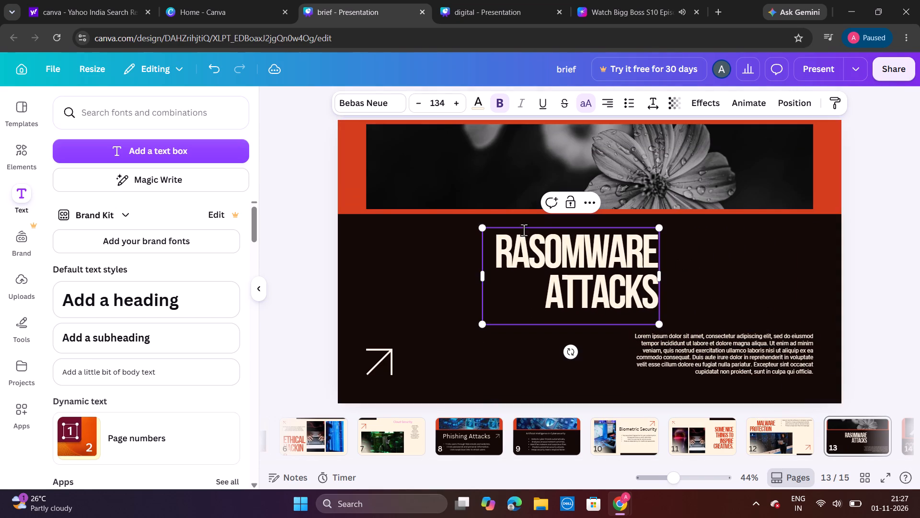
left_click_drag(543, 265, 544, 265)
left_click_drag(544, 265, 573, 288)
left_click(728, 283)
left_click_drag(588, 273, 563, 273)
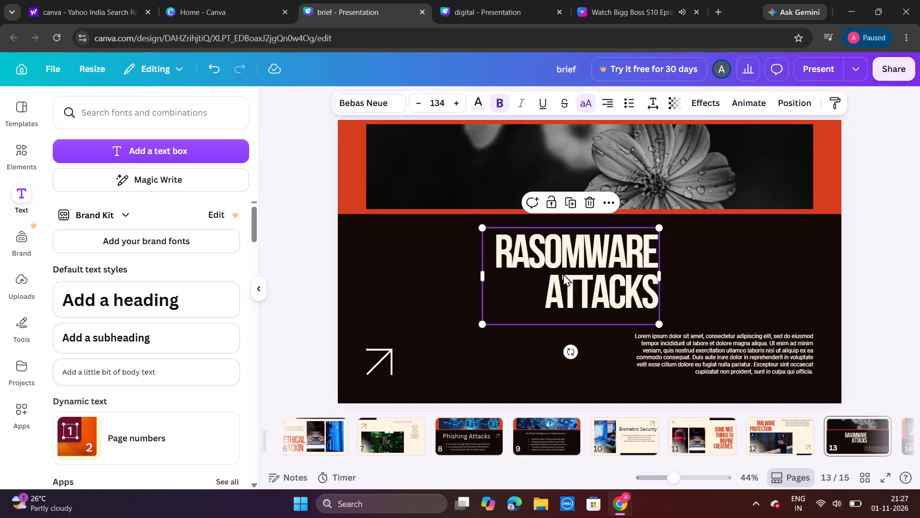
left_click_drag(563, 273, 470, 269)
left_click_drag(537, 314, 517, 311)
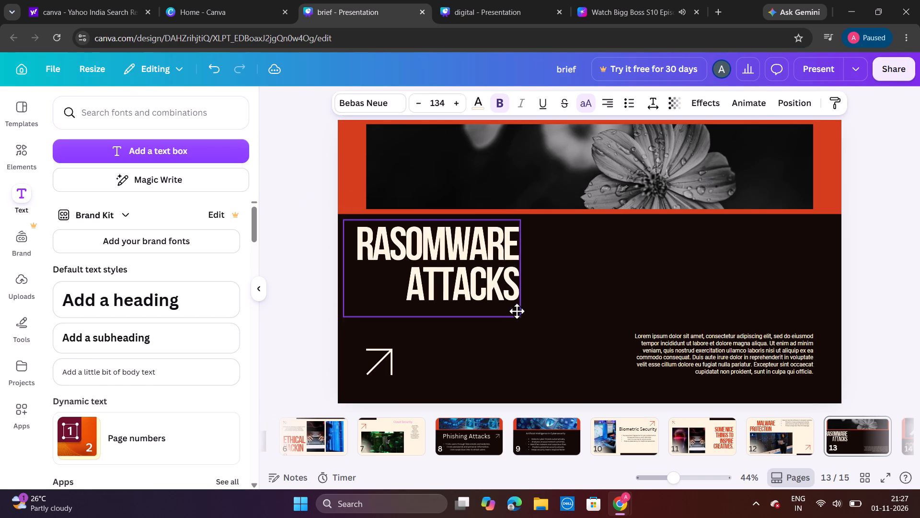
left_click_drag(517, 311, 517, 311)
left_click_drag(522, 314, 603, 300)
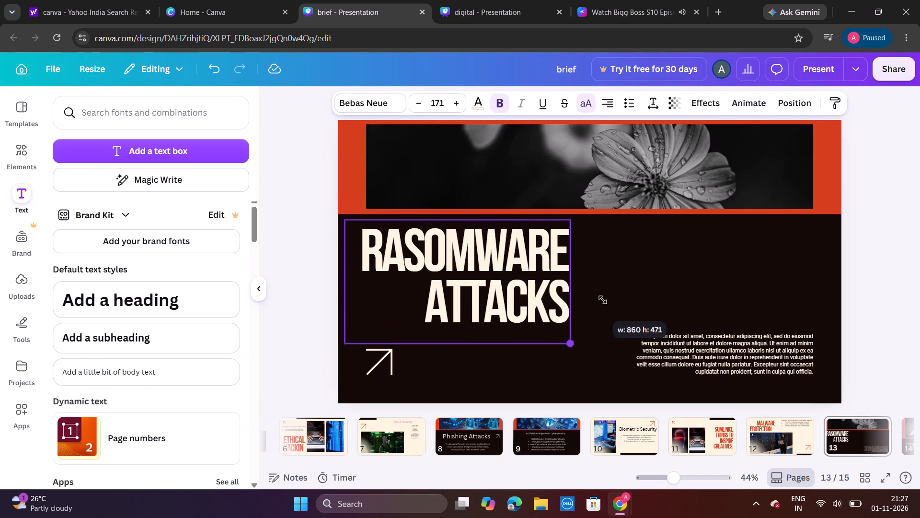
left_click_drag(603, 300, 651, 299)
left_click(651, 299)
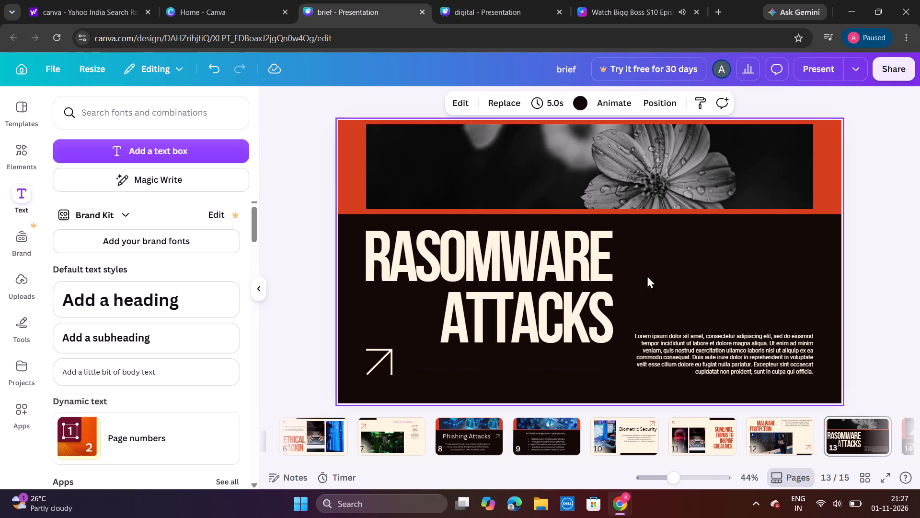
Replace page 13's flower photo with the "cyber security" photo of teal binary code around a bright blue circle.
left_click(640, 191)
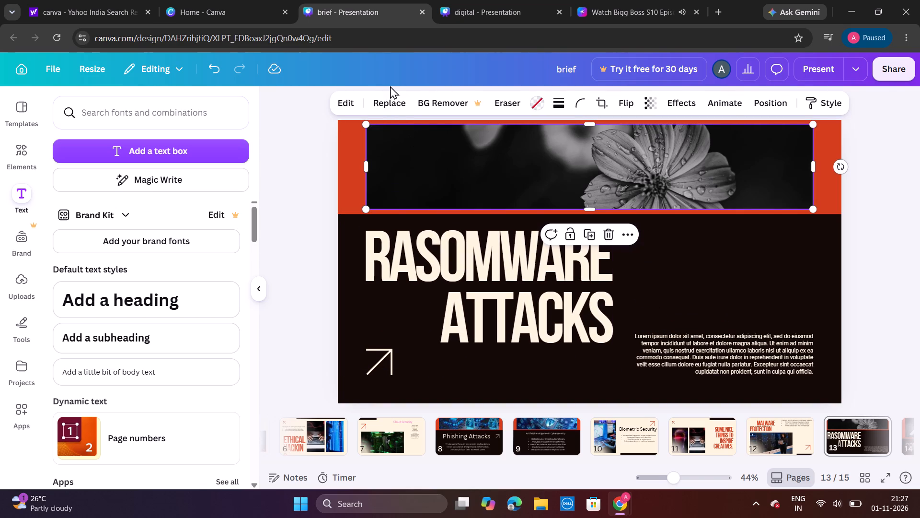
left_click(397, 106)
scroll(161, 319, "down", 1)
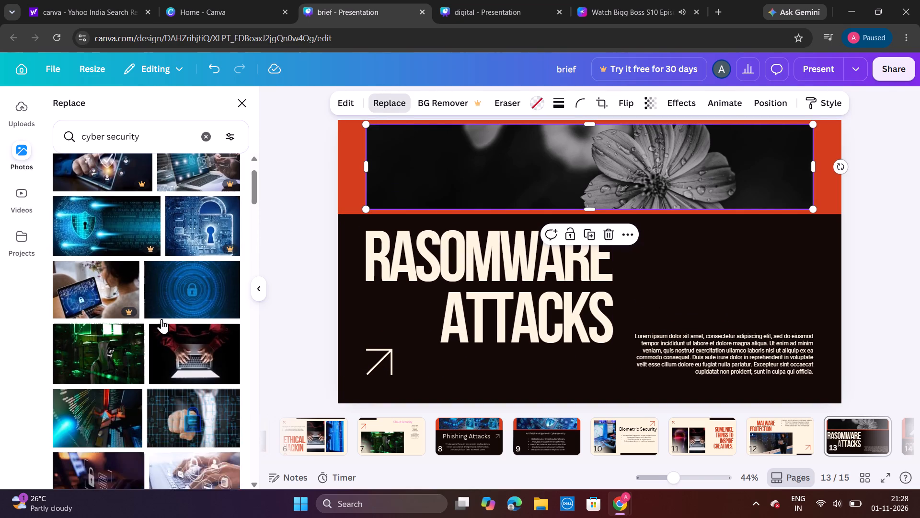
scroll(161, 319, "down", 14)
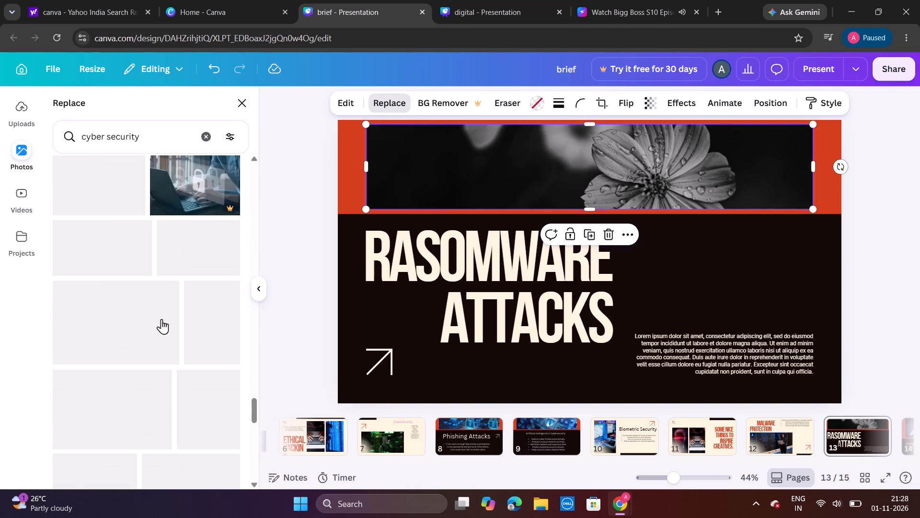
scroll(161, 319, "down", 3)
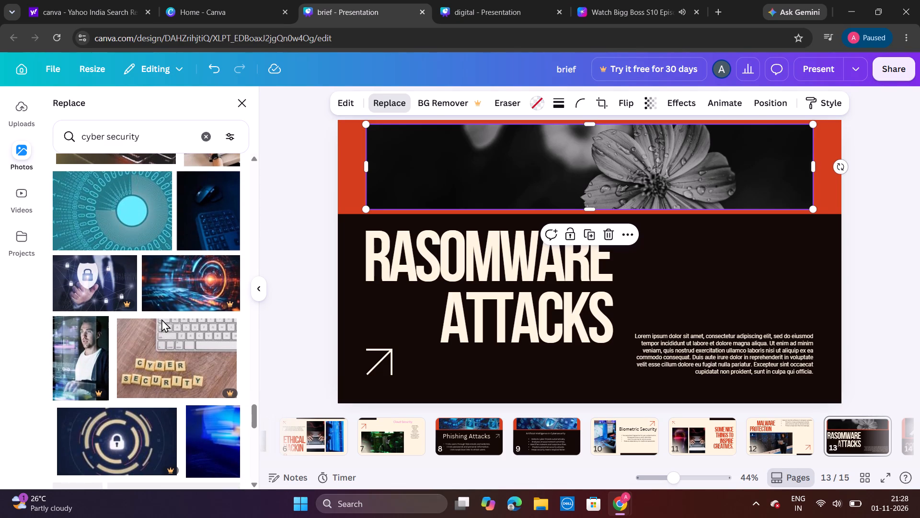
left_click(137, 218)
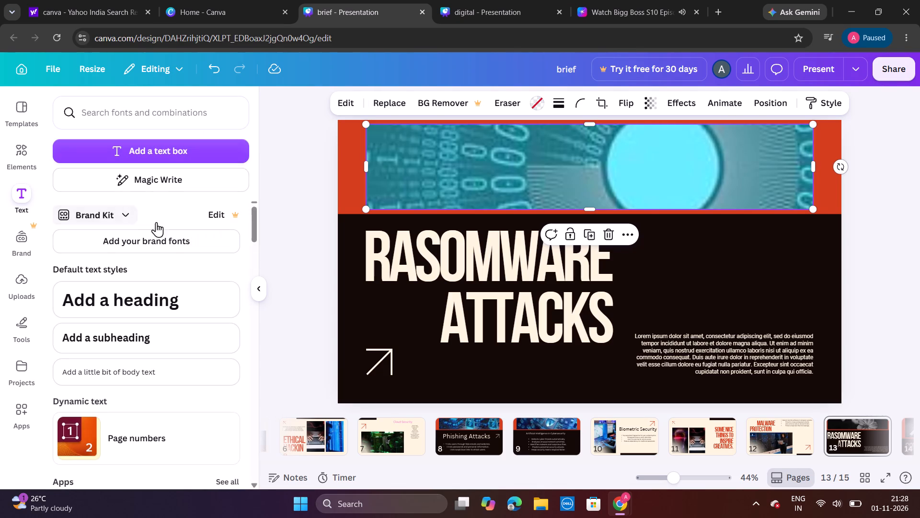
Delete the placeholder paragraph beside the heading on page 13.
left_click(640, 340)
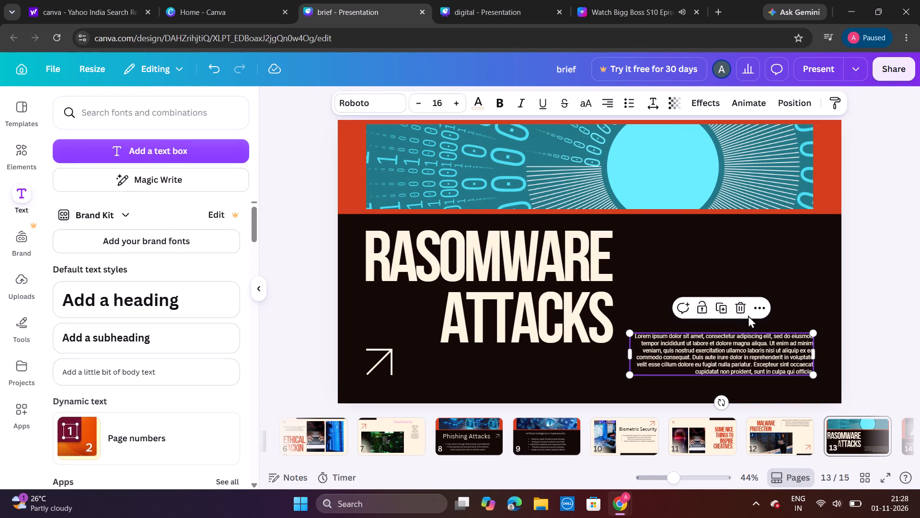
left_click(743, 310)
Enlarge the page 13 "RASOMWARE ATTACKS" heading to about size 289 and shift it right, clear of the arrow.
left_click(588, 348)
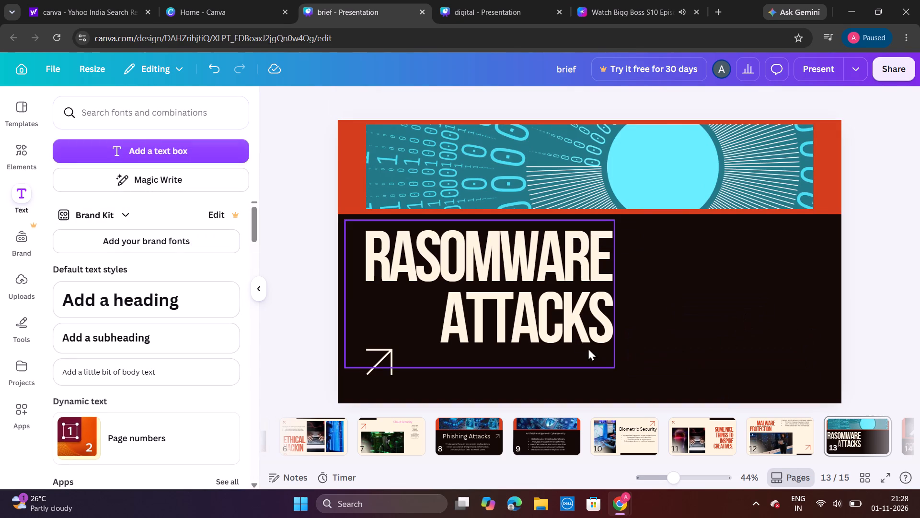
left_click_drag(615, 365, 782, 323)
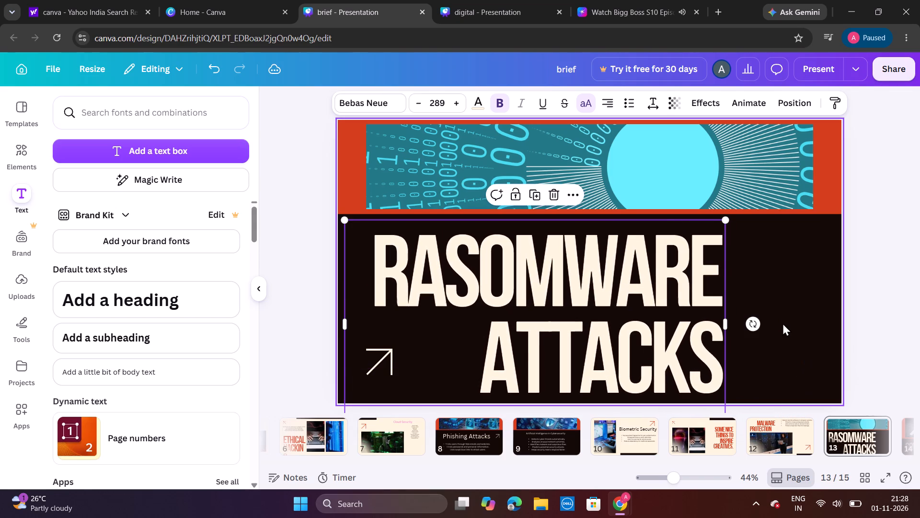
left_click(782, 323)
left_click_drag(598, 302, 668, 302)
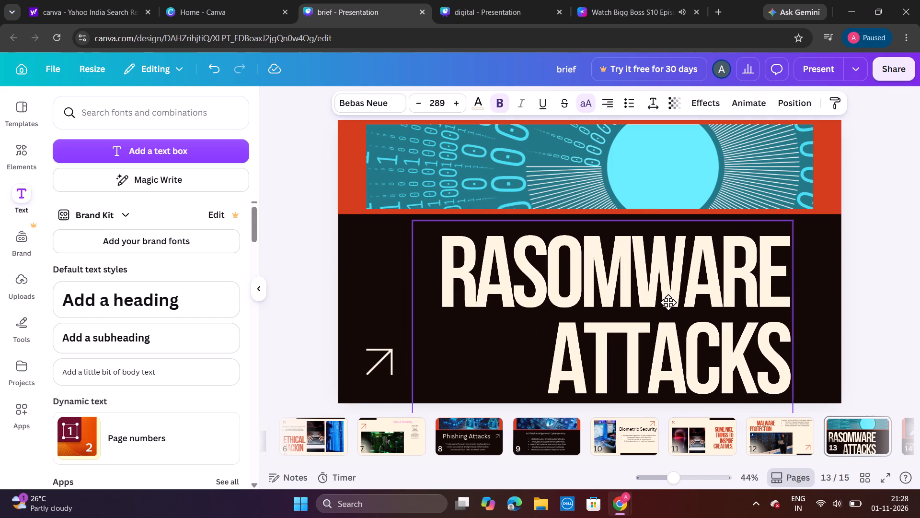
left_click_drag(668, 302, 662, 299)
Go to page 14 and delete its "Contact Us" heading.
scroll(859, 433, "left", 1)
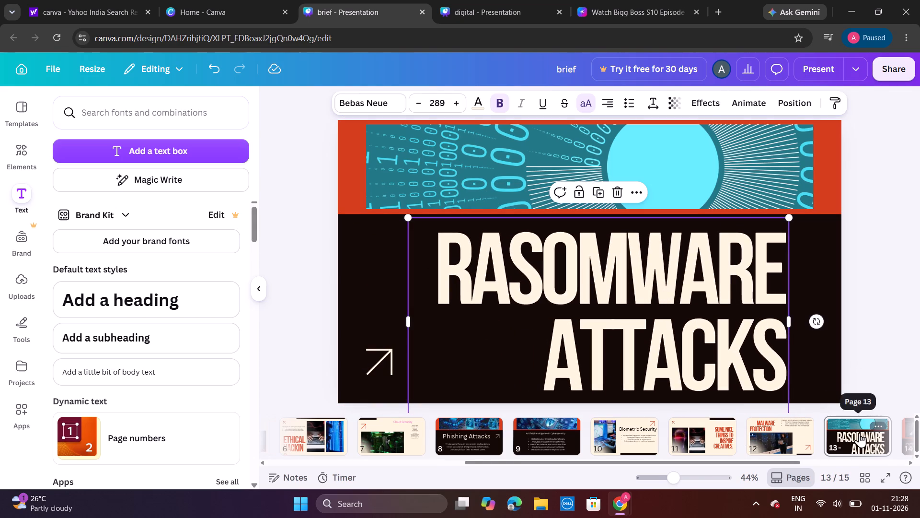
scroll(859, 433, "left", 2)
left_click(833, 436)
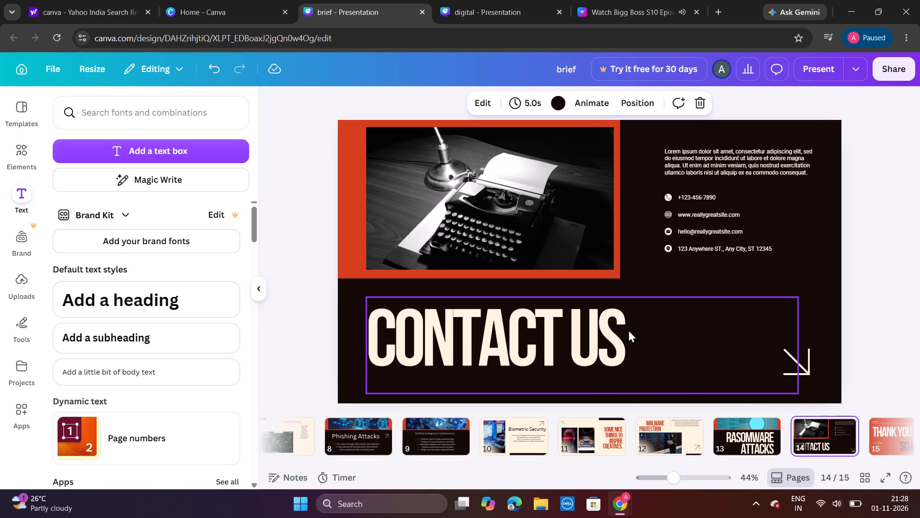
left_click(612, 339)
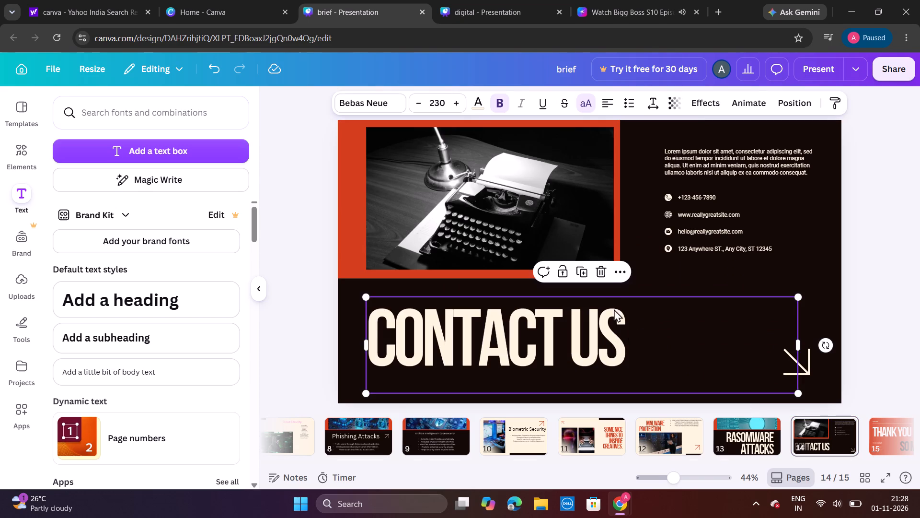
left_click(596, 277)
Replace page 14's typewriter photo with the "cyber security" photo of a blue-lit laptop keyboard.
left_click(728, 185)
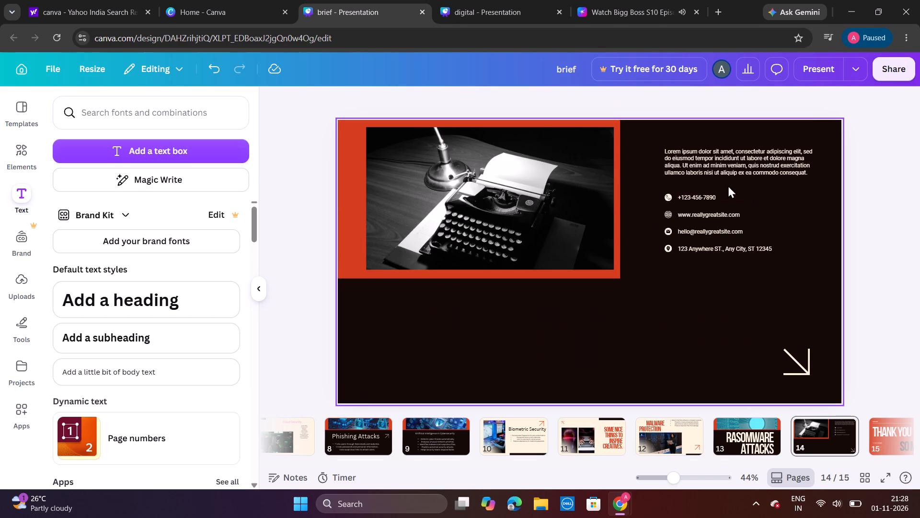
left_click(519, 181)
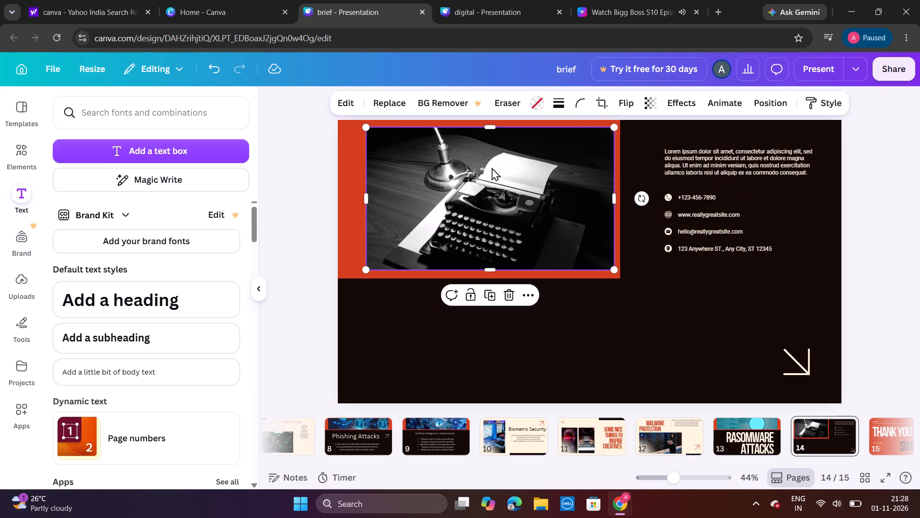
left_click(382, 103)
scroll(173, 288, "down", 2)
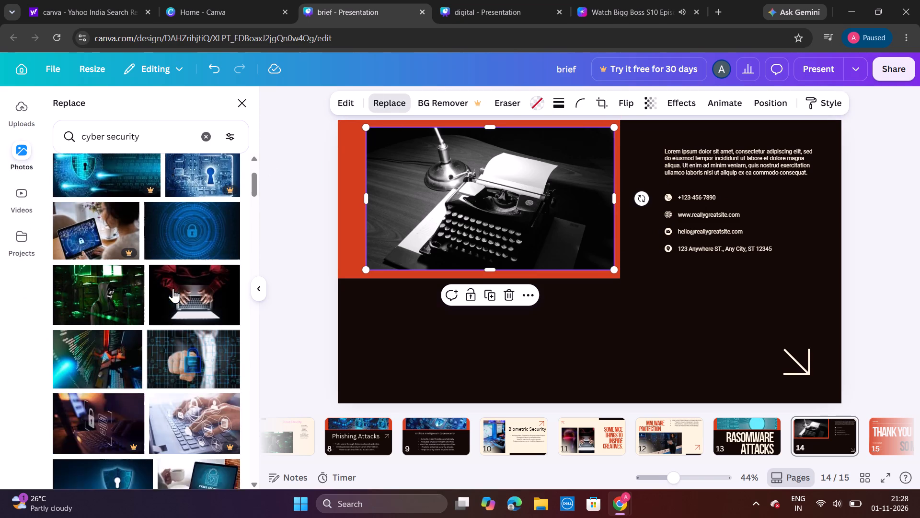
scroll(173, 288, "down", 4)
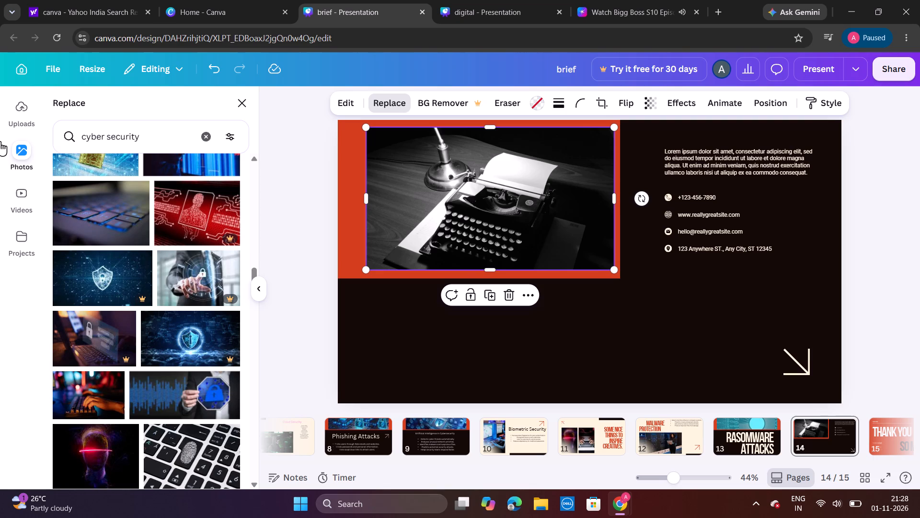
left_click(104, 213)
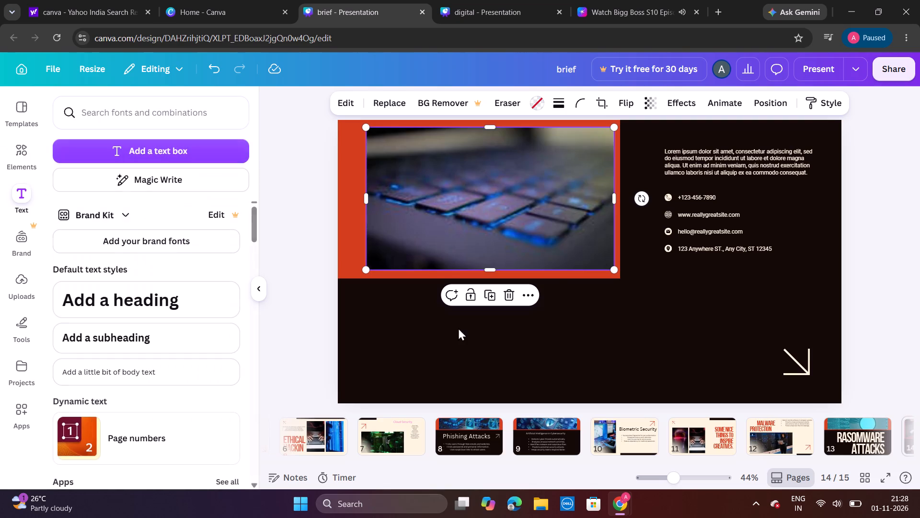
Delete the placeholder paragraph and all the contact details with their icons from page 14.
left_click(718, 149)
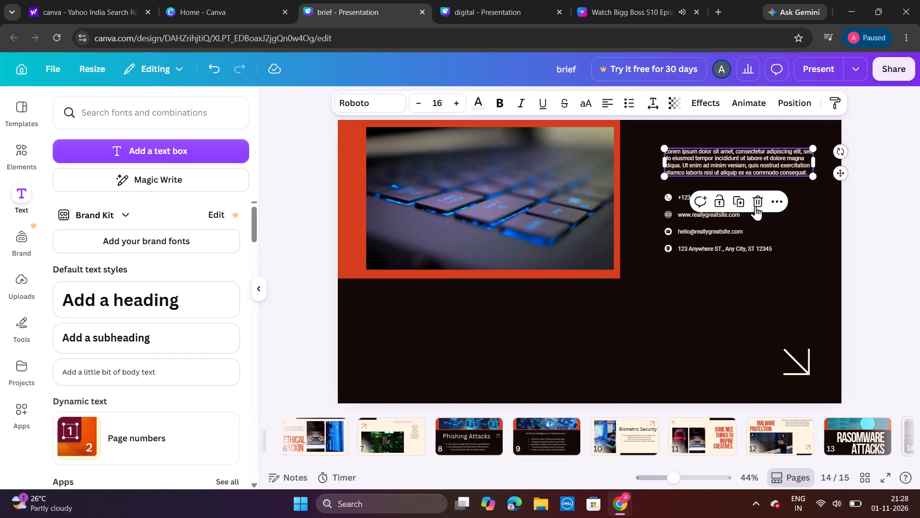
left_click(757, 207)
left_click(730, 210)
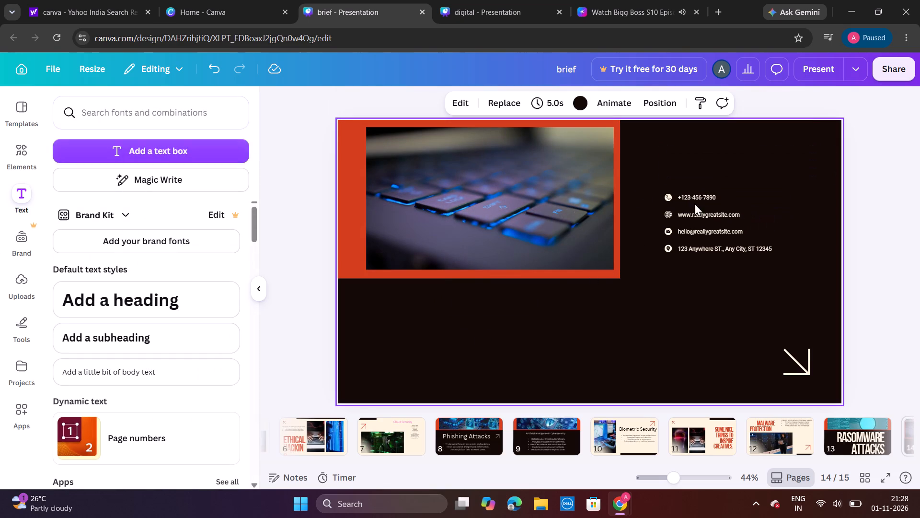
left_click_drag(663, 194, 705, 212)
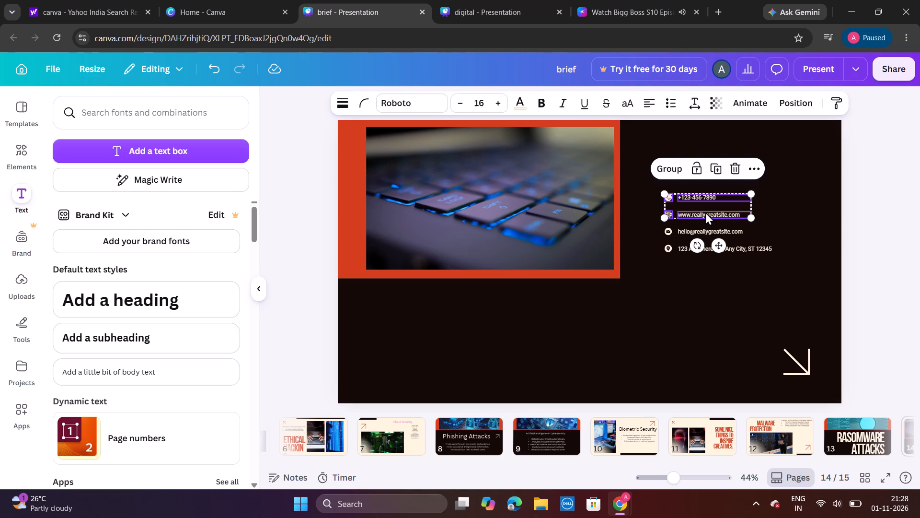
left_click(737, 163)
left_click(722, 233)
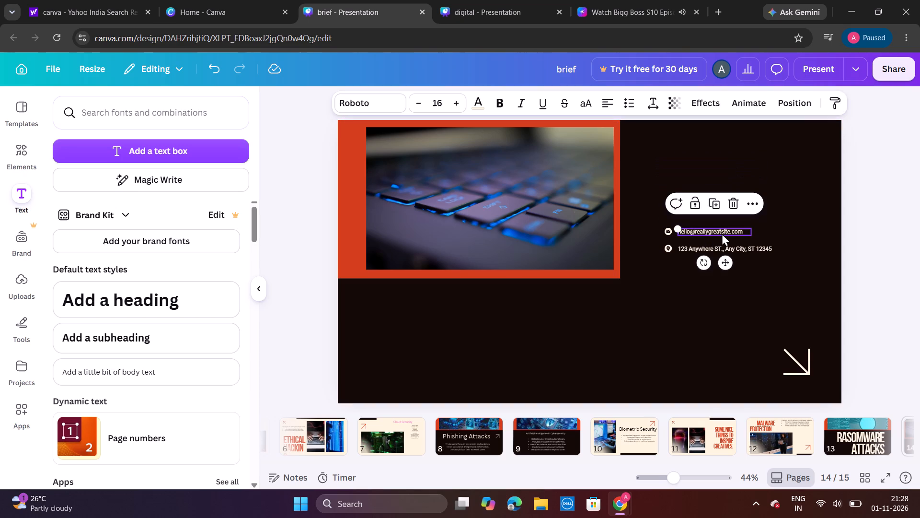
left_click(729, 210)
left_click(724, 242)
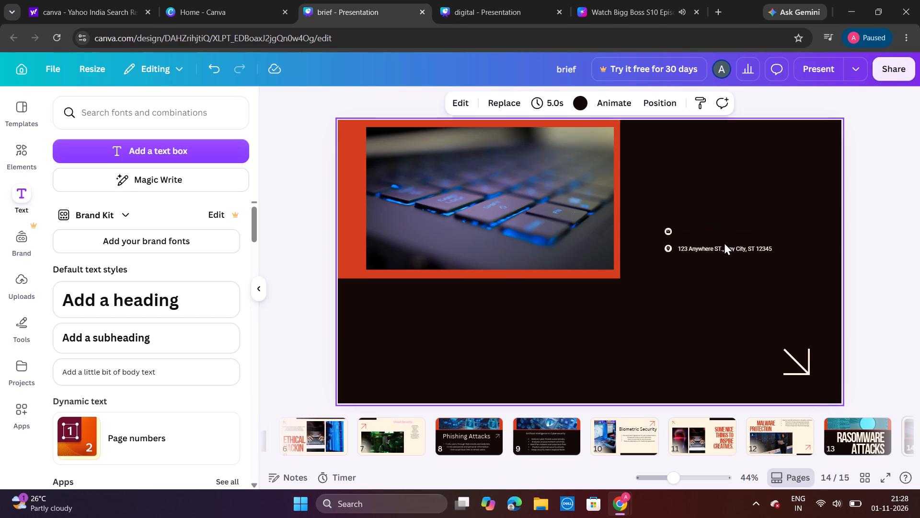
left_click(724, 252)
left_click(743, 221)
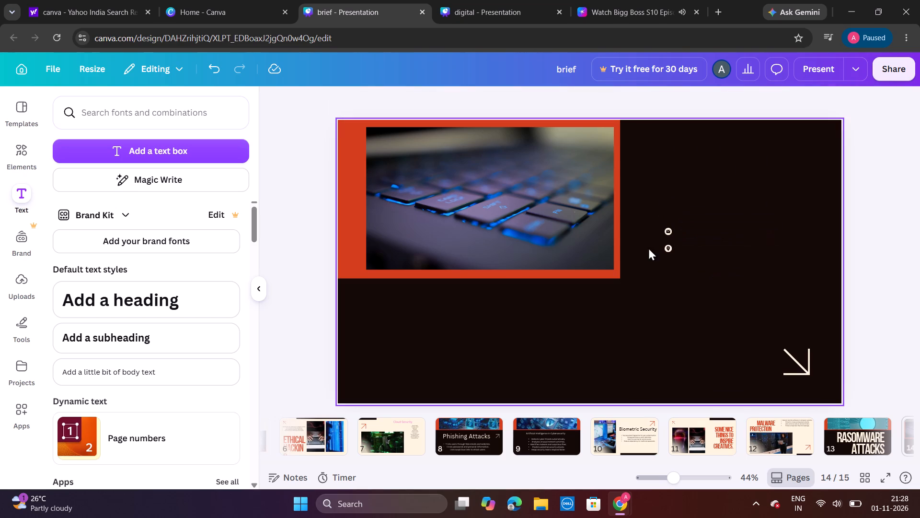
left_click(669, 246)
left_click(686, 220)
left_click(671, 230)
left_click(688, 208)
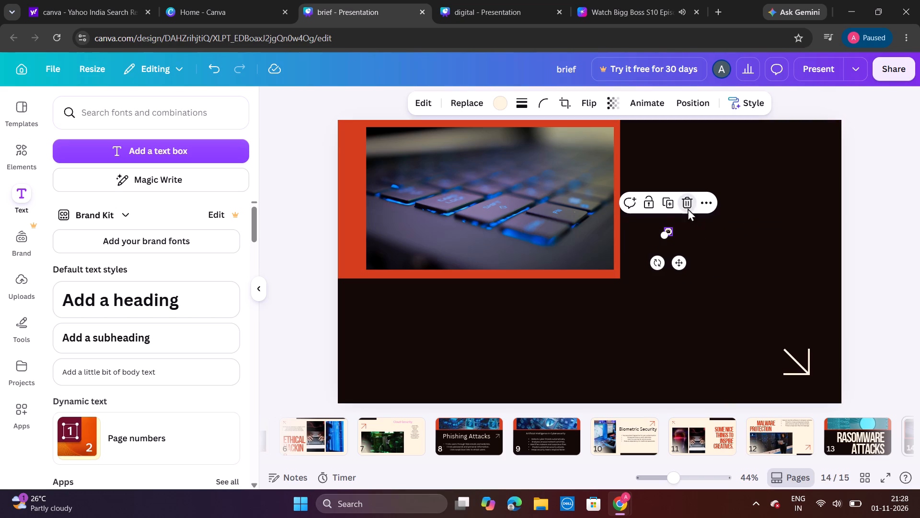
left_click(633, 3)
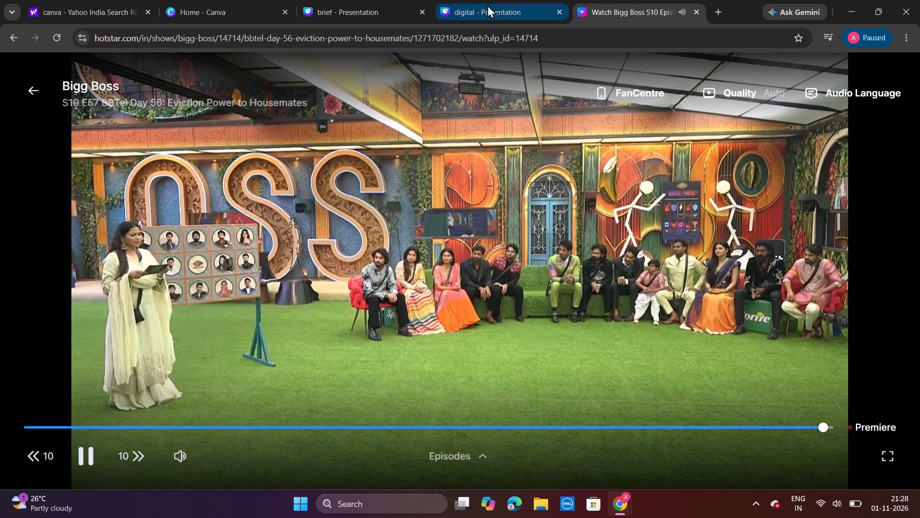
left_click(475, 4)
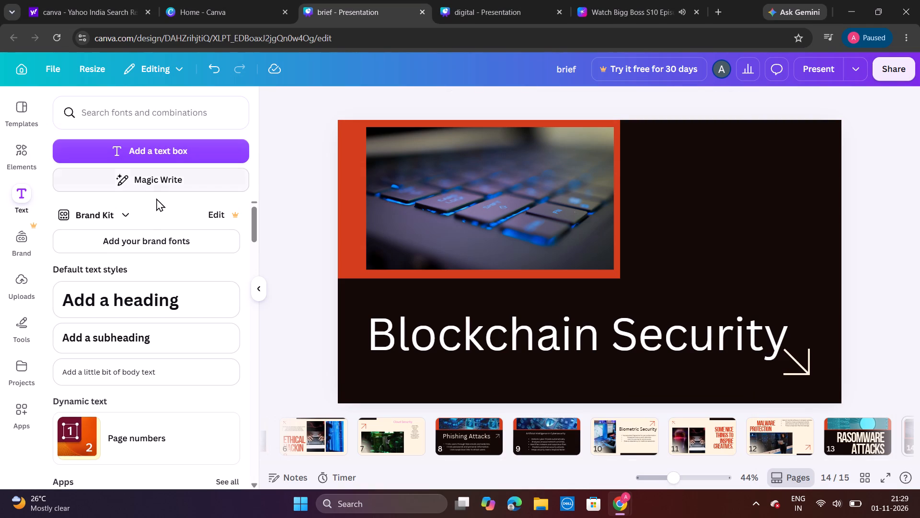
left_click(100, 155)
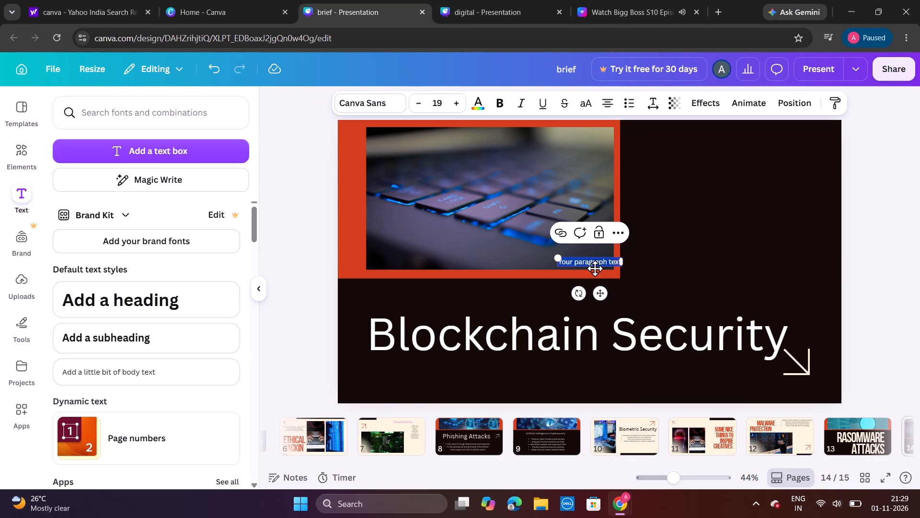
left_click(600, 261)
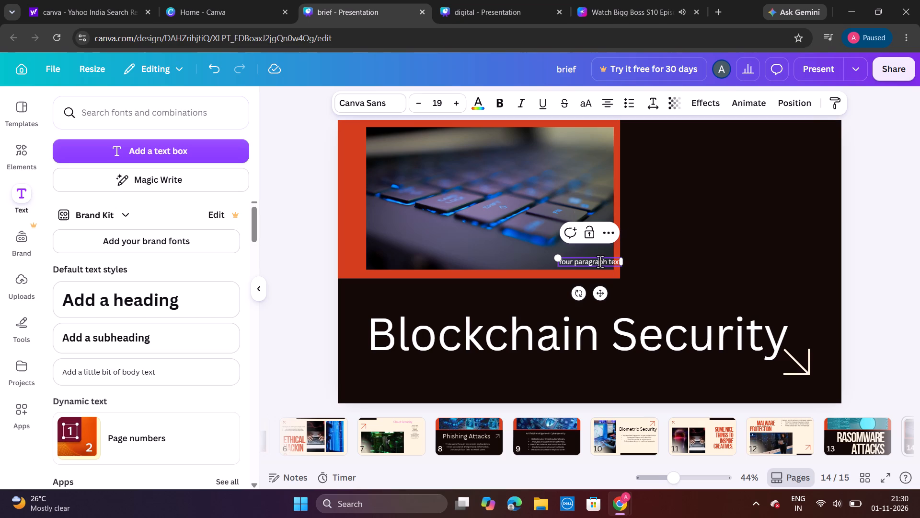
key("ctrl+v")
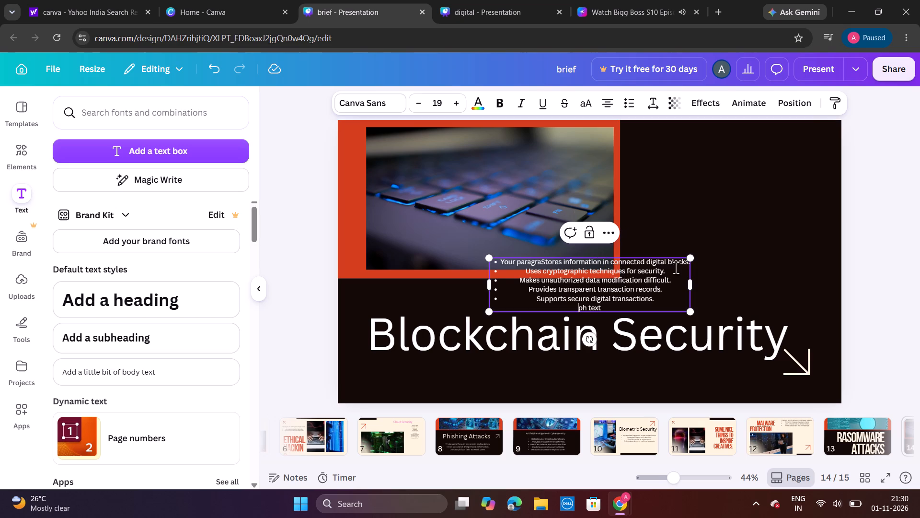
left_click(746, 255)
left_click_drag(628, 293, 745, 206)
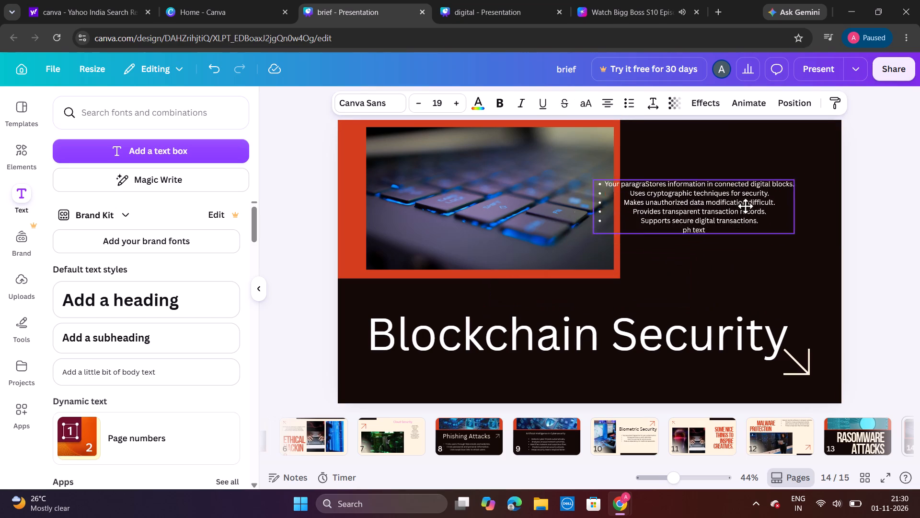
left_click_drag(745, 206, 761, 212)
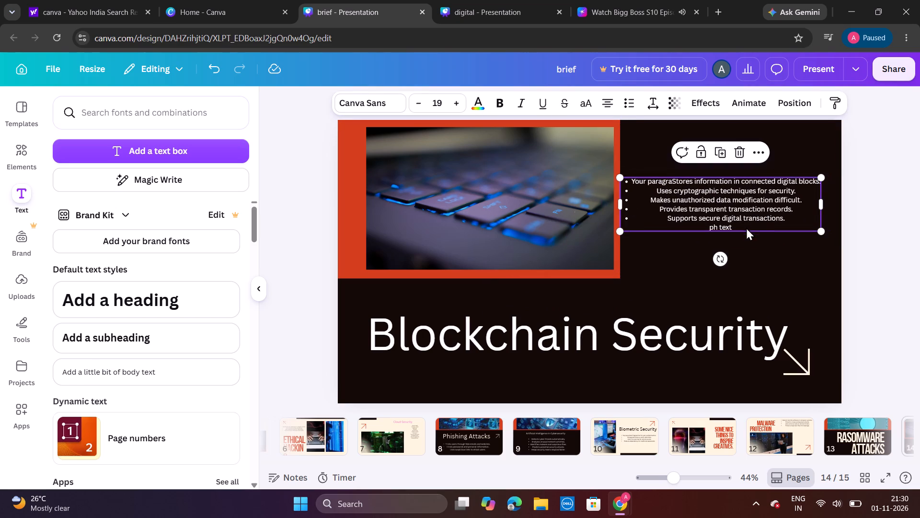
left_click(756, 267)
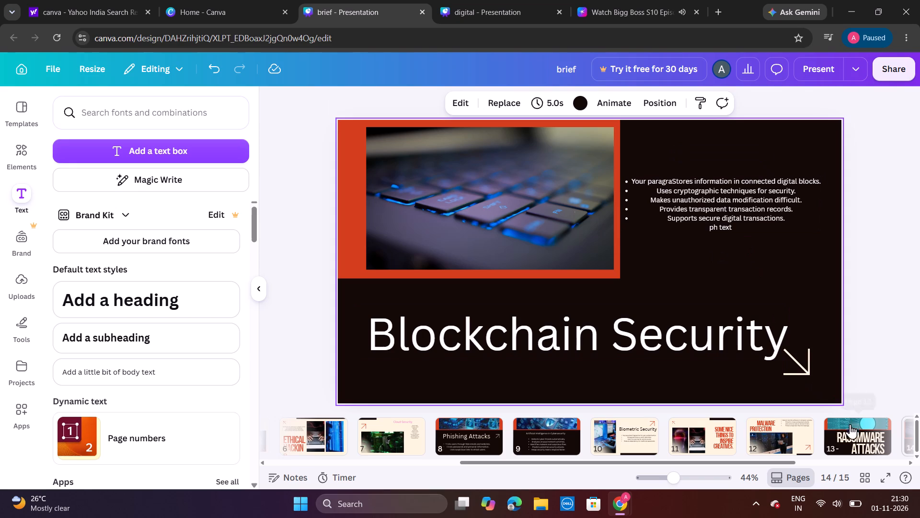
Go to page 15 and add the coral "THANK YOU" font combination to the page.
scroll(850, 426, "left", 5)
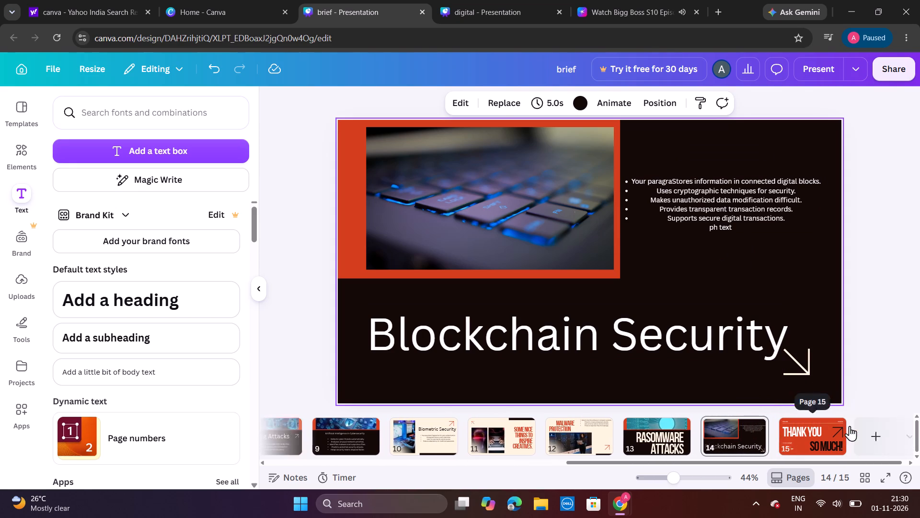
scroll(850, 426, "left", 1)
left_click(807, 436)
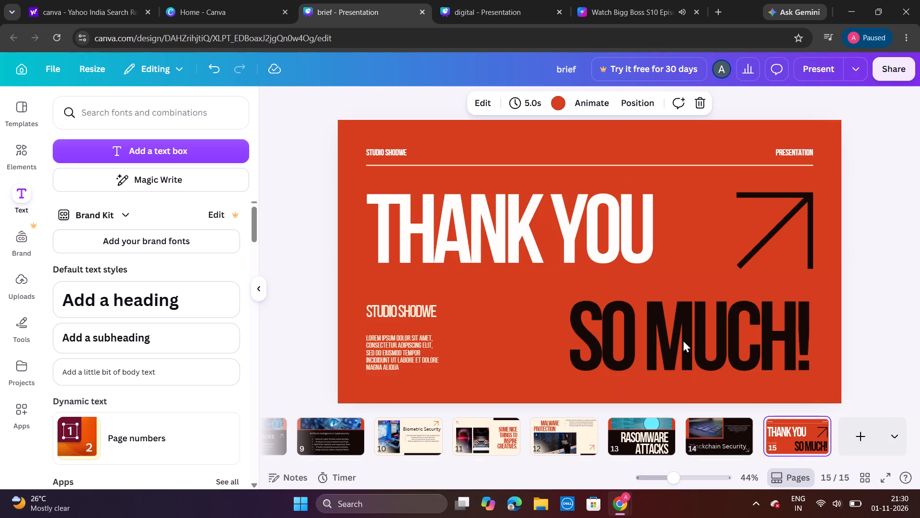
left_click(575, 265)
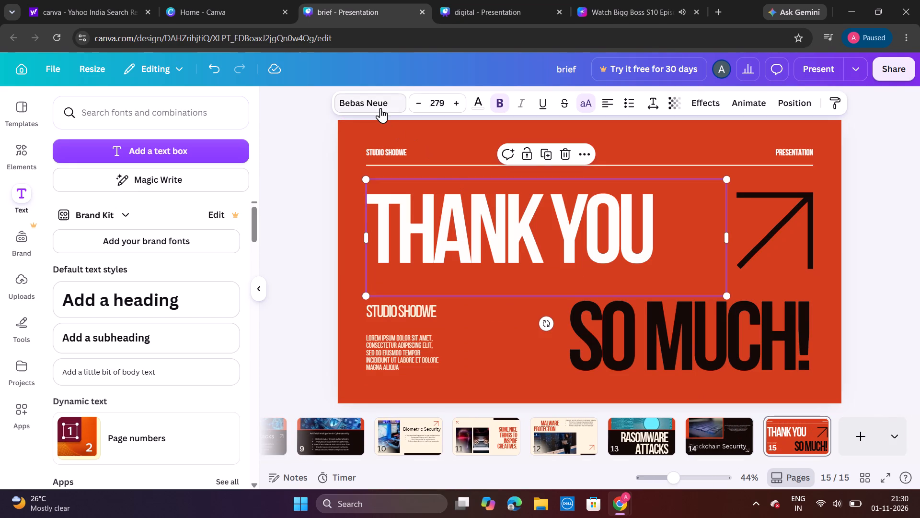
left_click(463, 225)
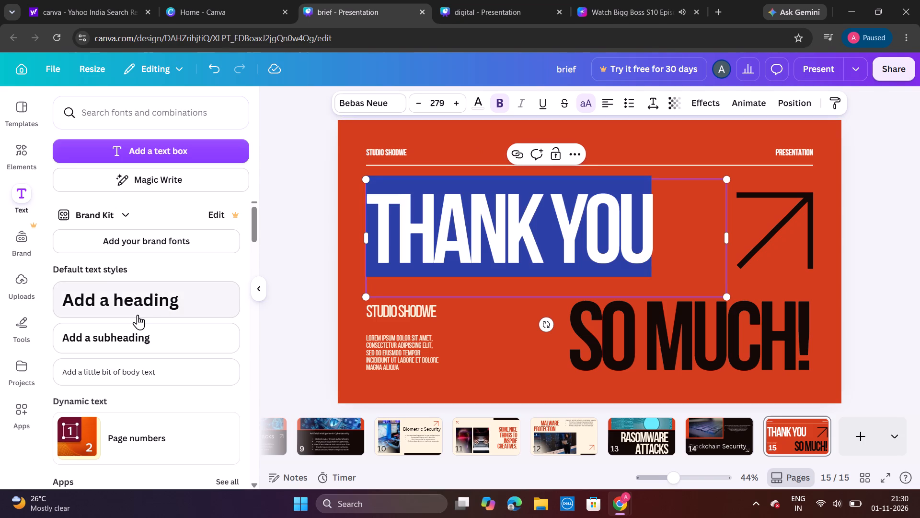
scroll(138, 315, "down", 6)
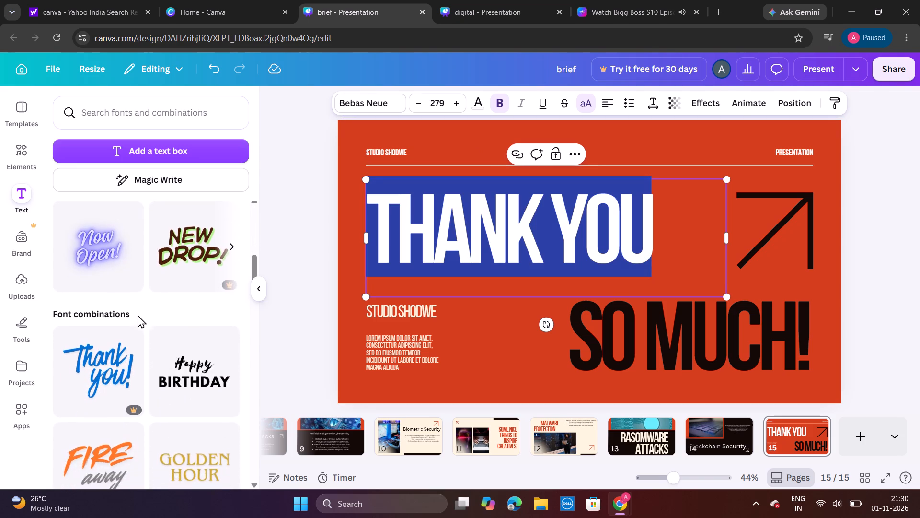
scroll(138, 315, "down", 1)
scroll(185, 368, "down", 3)
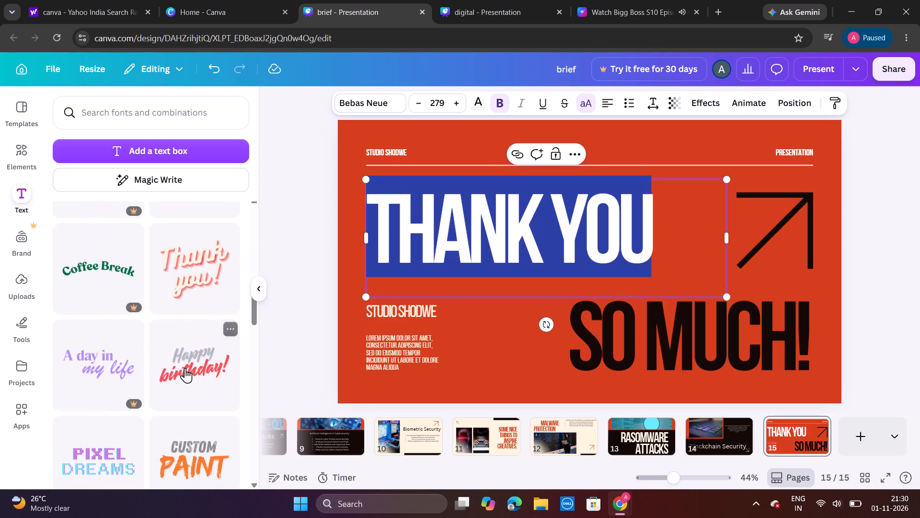
scroll(185, 368, "down", 3)
scroll(185, 368, "up", 1)
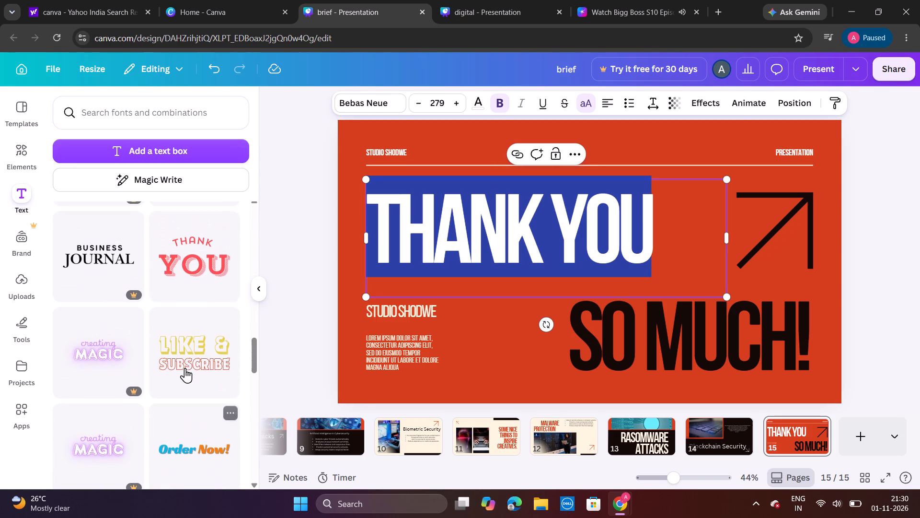
left_click(203, 264)
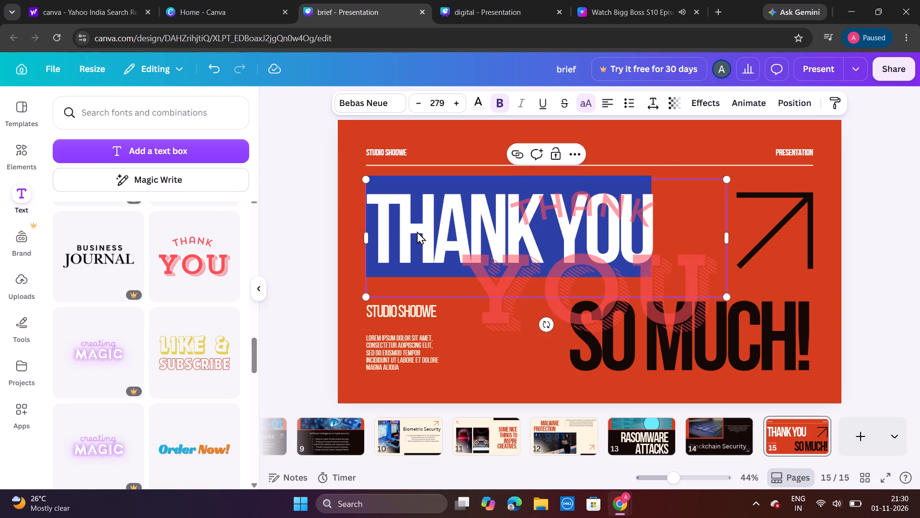
Delete the large coral "YOU" text of the added font combination from page 15.
left_click(417, 231)
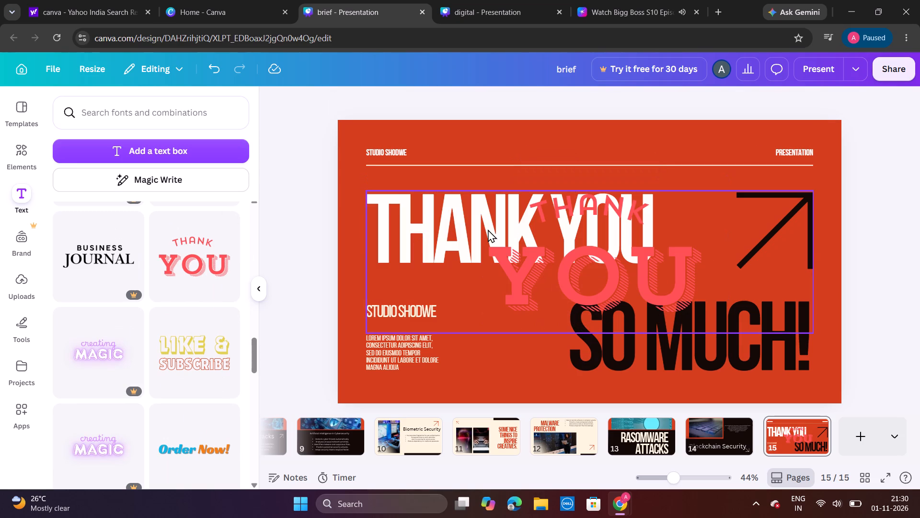
double_click(488, 229)
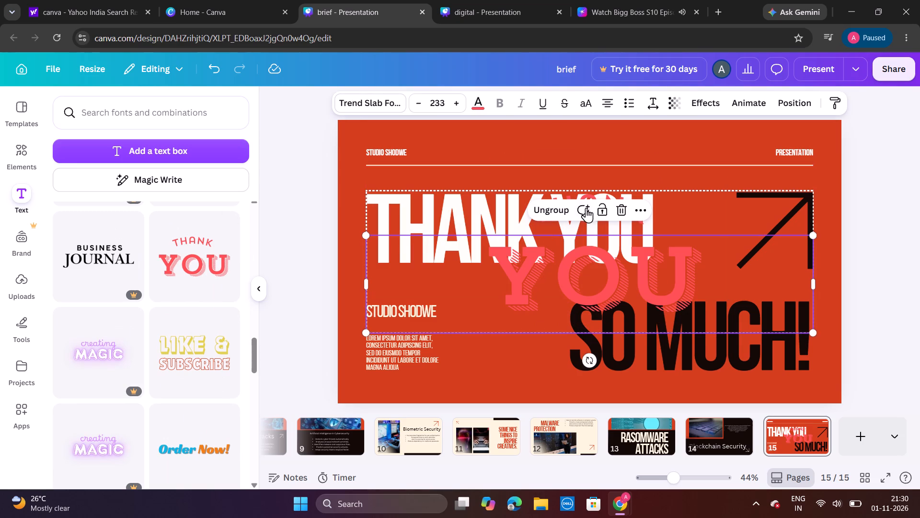
left_click_drag(630, 203, 623, 212)
left_click(623, 212)
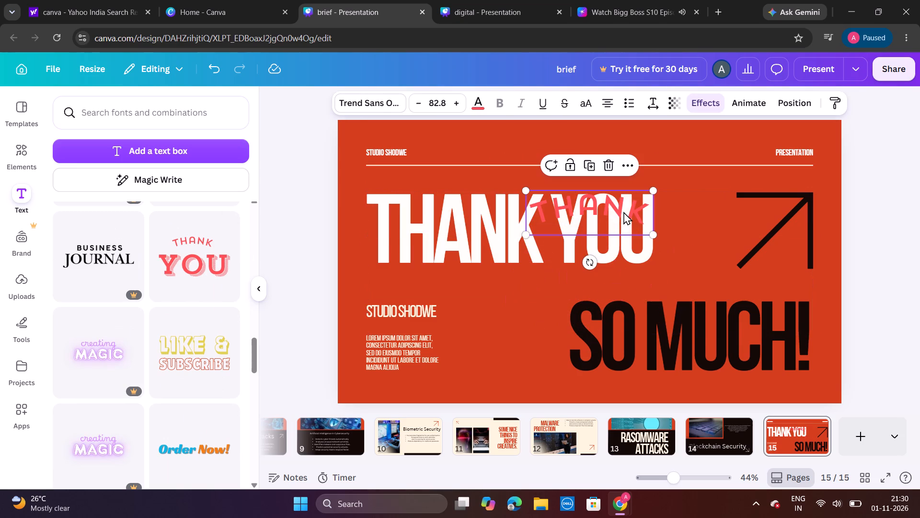
Delete the white "THANK YOU" heading from page 15 and add the coral "THANK YOU" font combination again.
left_click(613, 254)
left_click(563, 153)
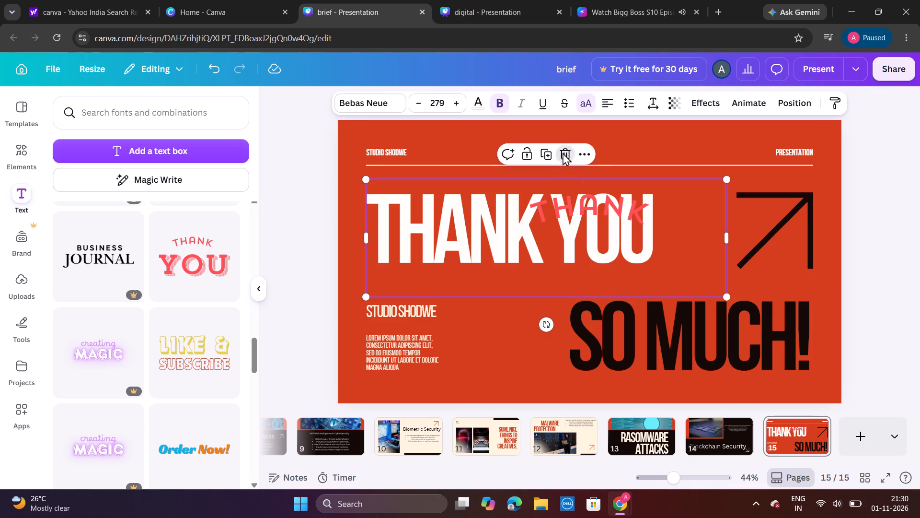
left_click(205, 268)
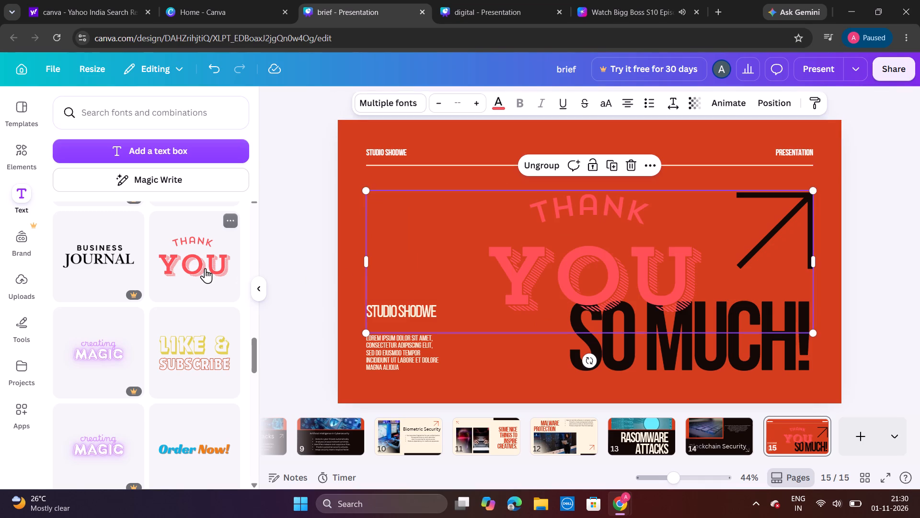
left_click(518, 269)
Look through the remaining font combinations for other thank-you designs.
scroll(134, 326, "down", 1)
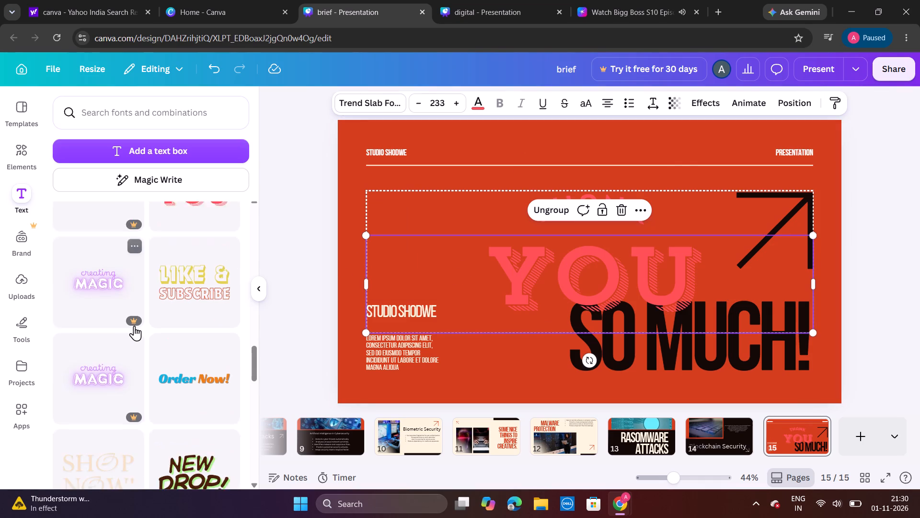
scroll(134, 326, "down", 5)
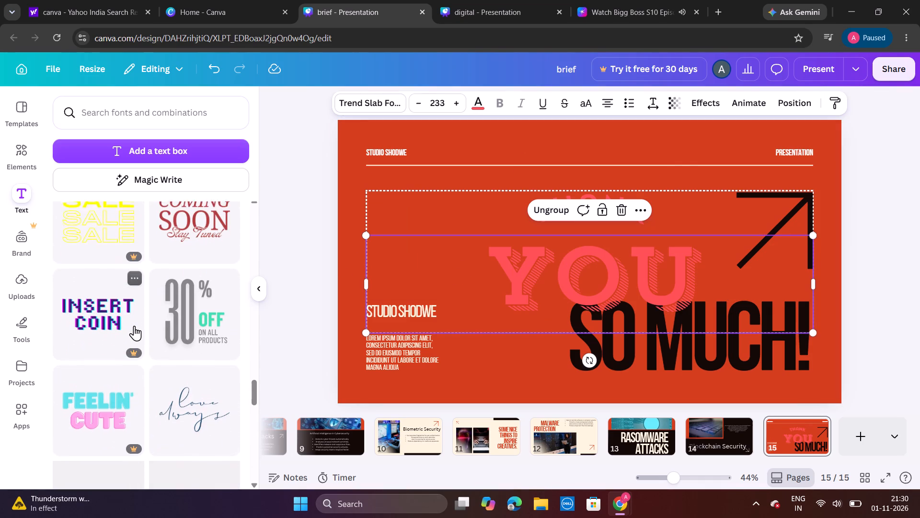
scroll(134, 326, "down", 3)
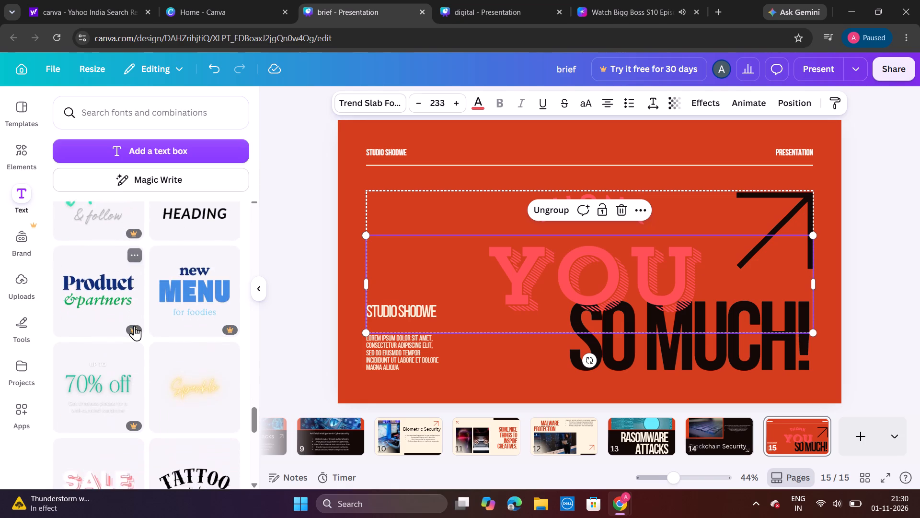
scroll(134, 326, "down", 3)
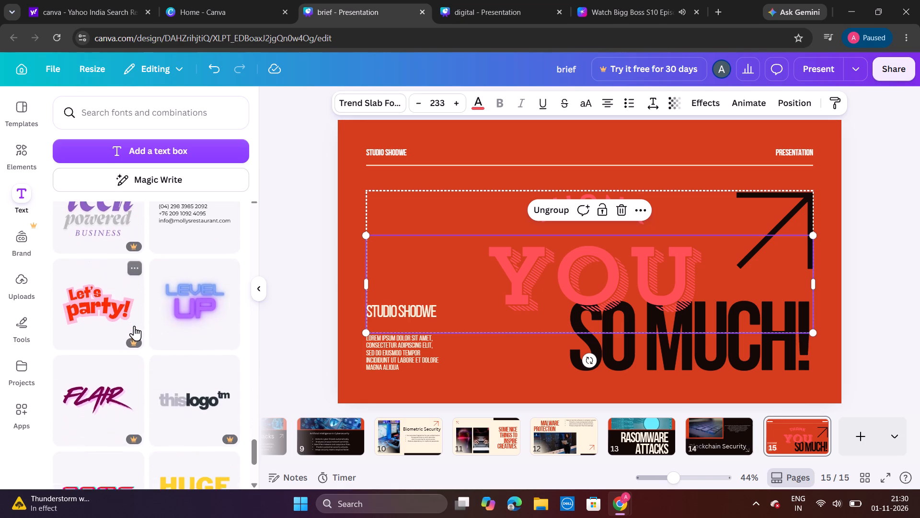
scroll(134, 326, "down", 5)
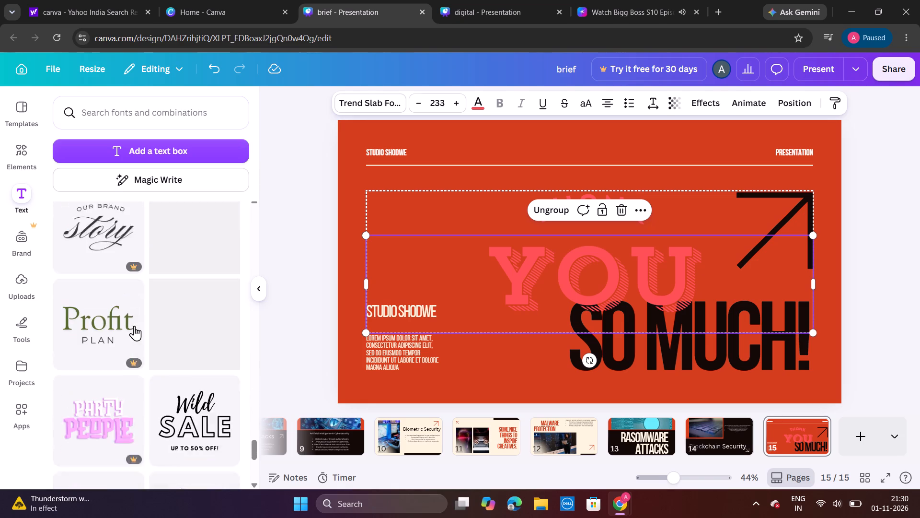
scroll(134, 326, "down", 2)
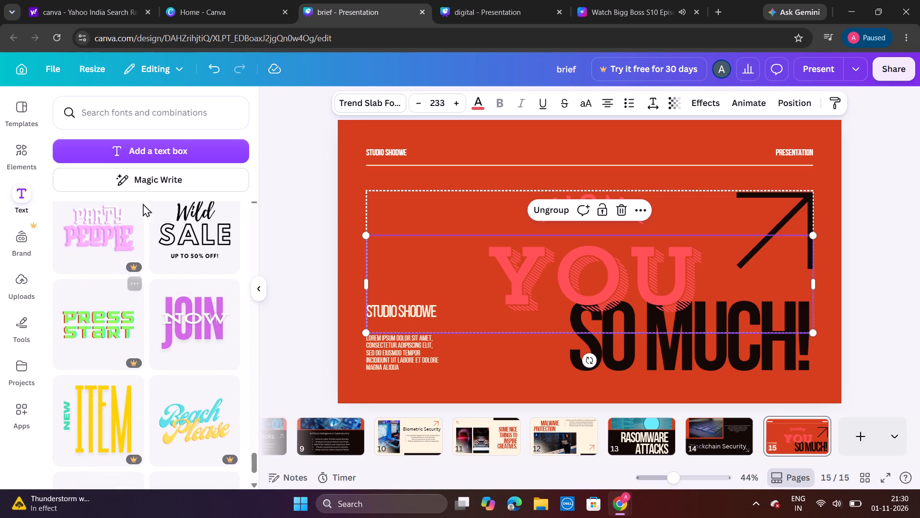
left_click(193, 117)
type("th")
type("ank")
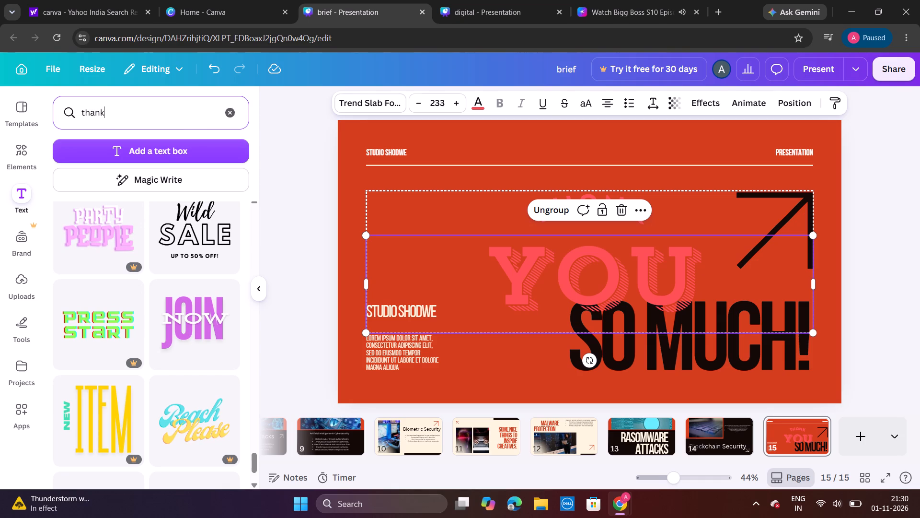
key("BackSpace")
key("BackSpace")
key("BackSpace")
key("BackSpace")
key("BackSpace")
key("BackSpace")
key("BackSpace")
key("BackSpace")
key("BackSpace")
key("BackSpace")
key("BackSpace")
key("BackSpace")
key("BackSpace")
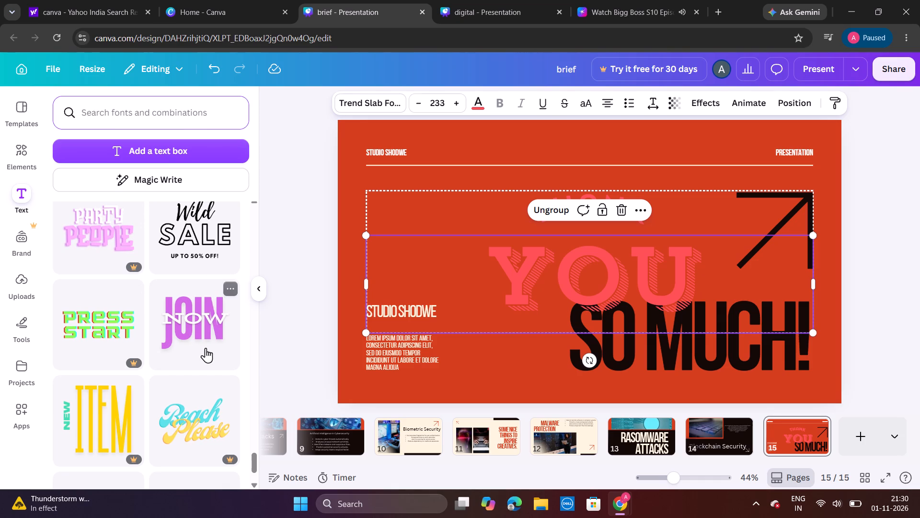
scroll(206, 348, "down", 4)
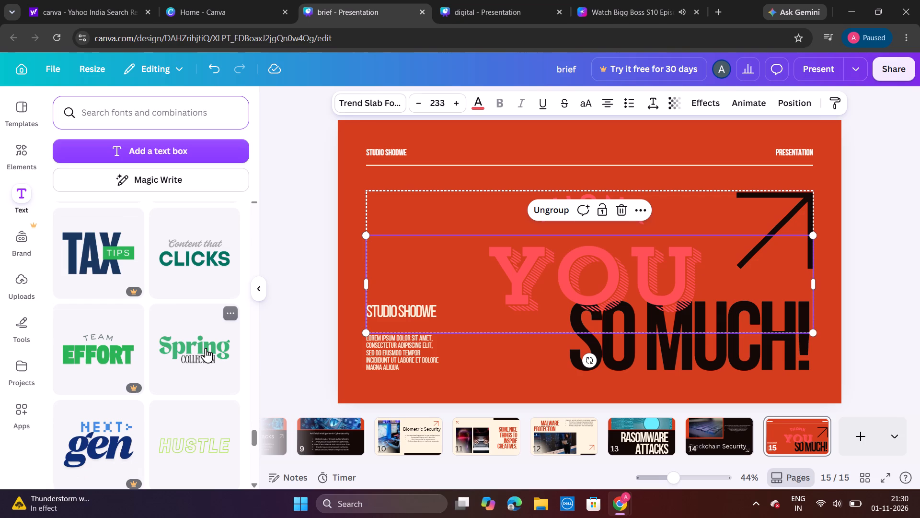
Recolour the large coral "YOU" text on page 15 to pink.
left_click(569, 304)
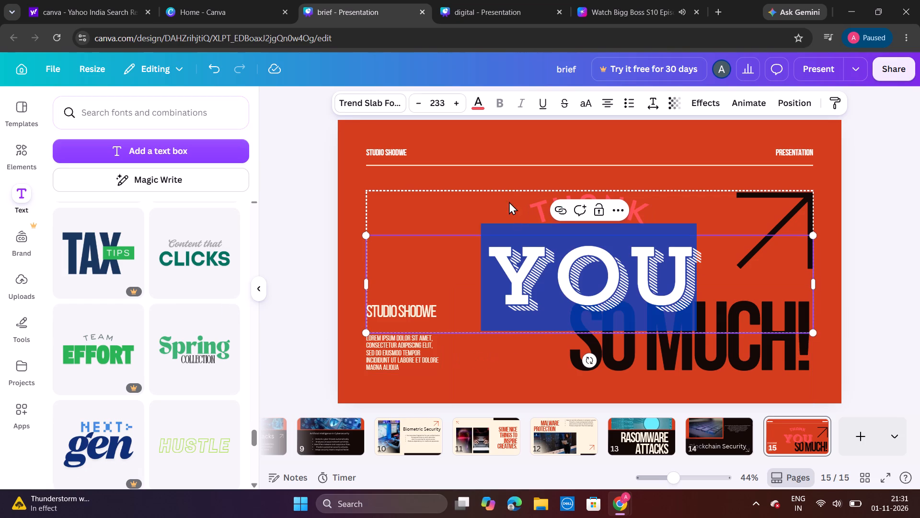
left_click(484, 106)
left_click(147, 187)
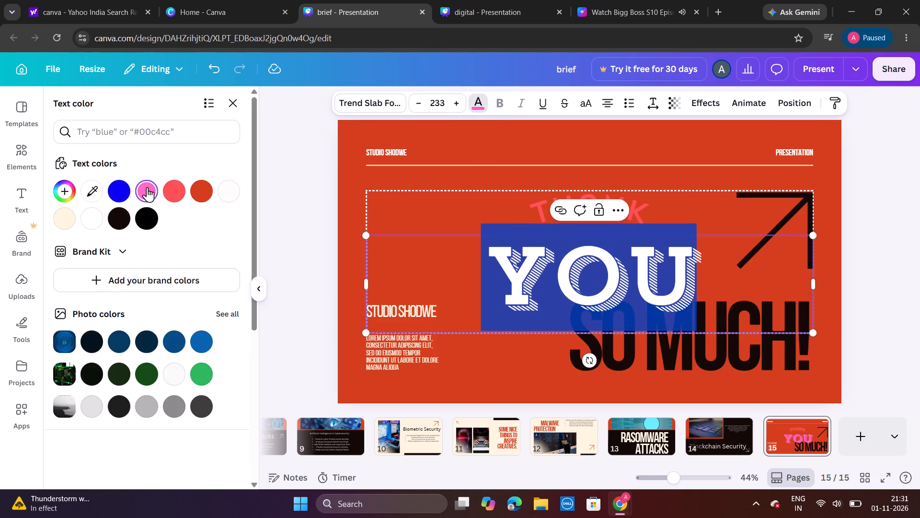
left_click(419, 330)
left_click(477, 374)
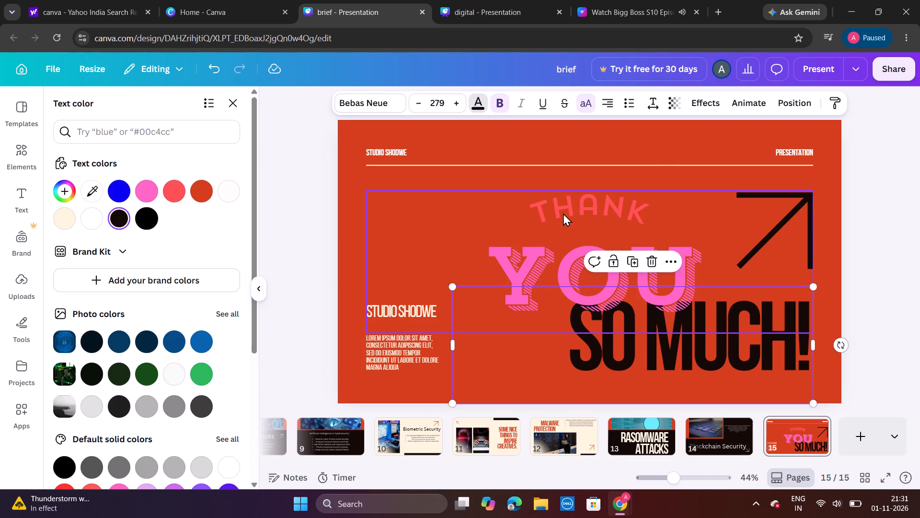
Recolour the curved coral "THANK" text above it to the same pink.
left_click(563, 213)
double_click(569, 200)
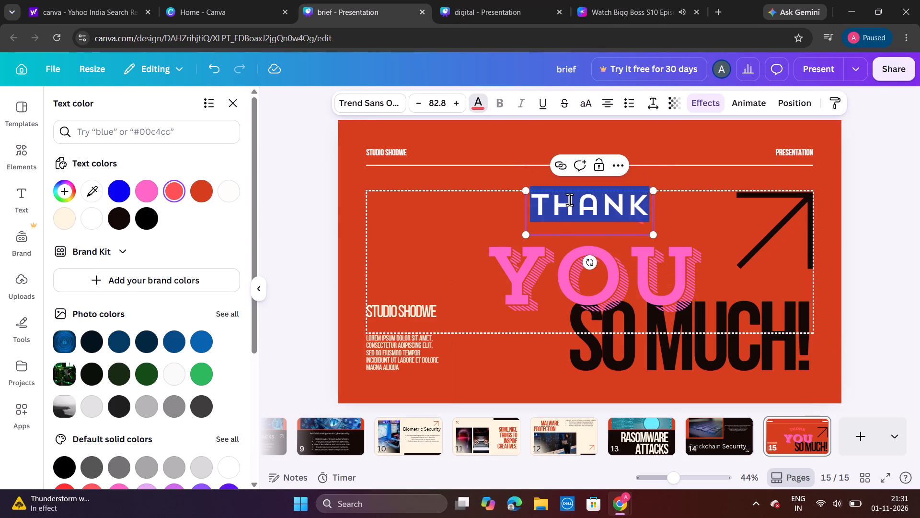
left_click(569, 200)
left_click(563, 201)
left_click_drag(563, 201, 613, 200)
left_click_drag(647, 210, 559, 205)
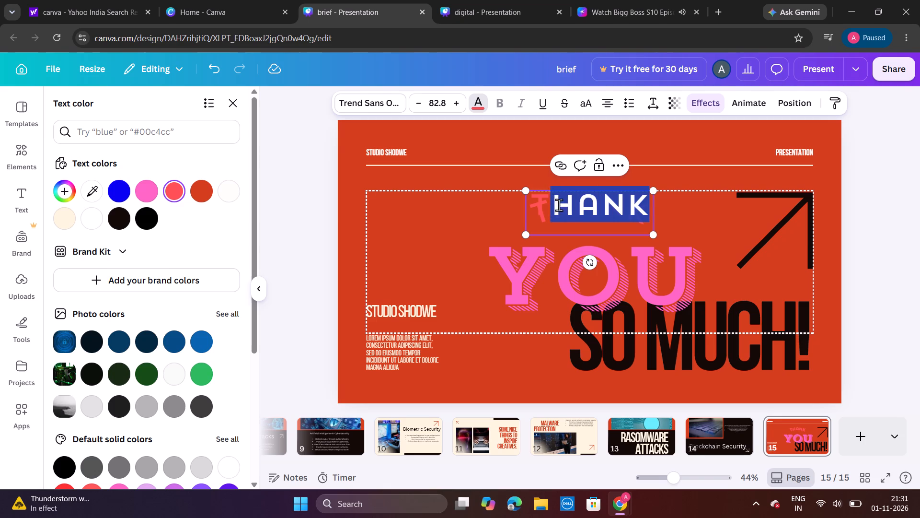
left_click_drag(559, 205, 528, 212)
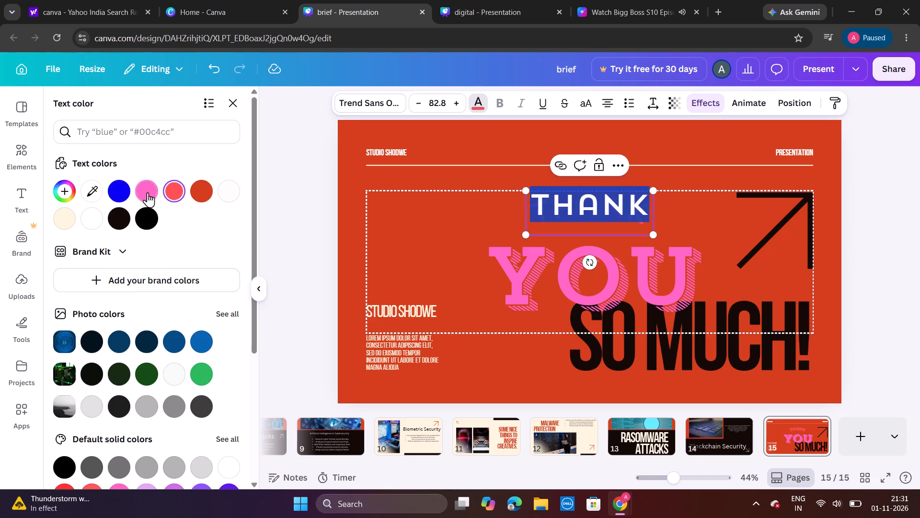
left_click(148, 192)
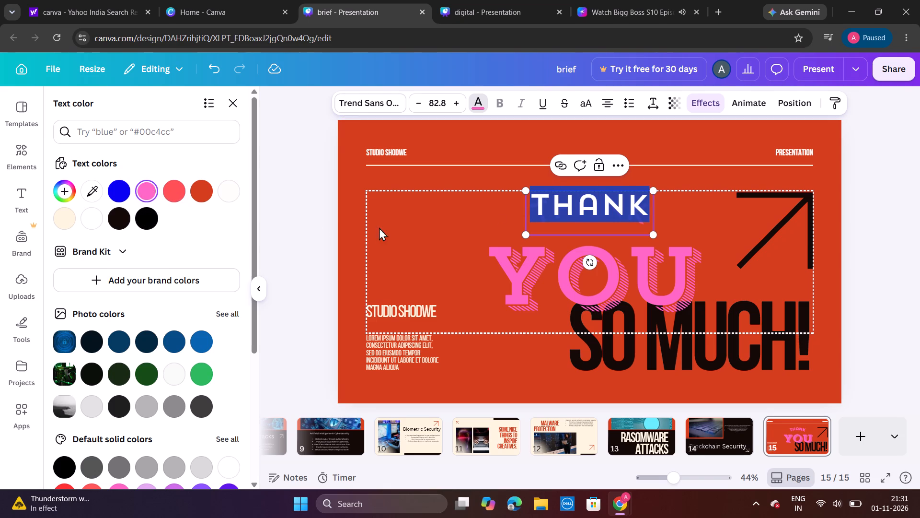
left_click(506, 217)
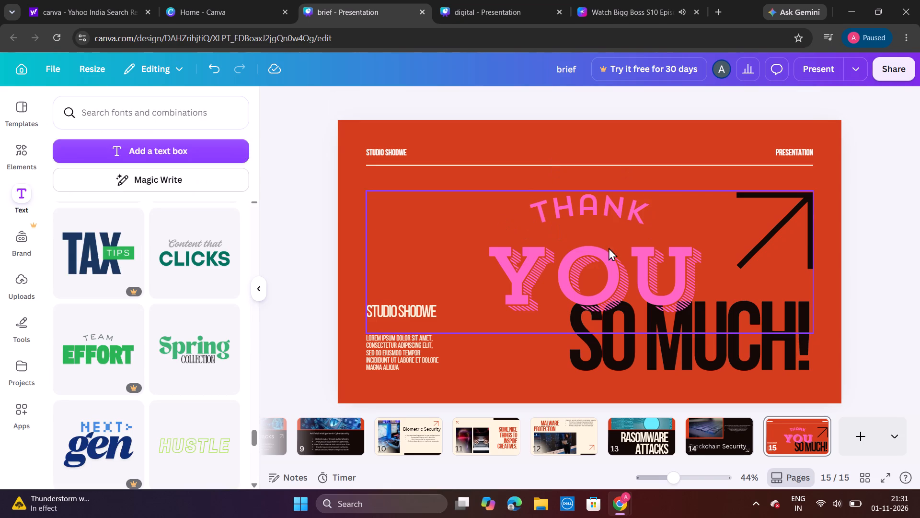
Move the black "SO MUCH!" text down so it sits just below the pink "YOU".
left_click(650, 347)
left_click_drag(628, 336, 571, 320)
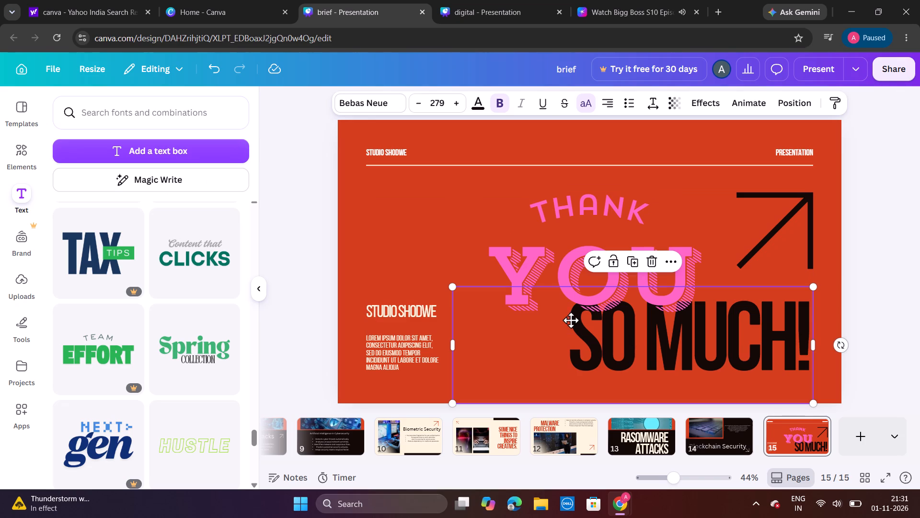
left_click_drag(571, 320, 630, 357)
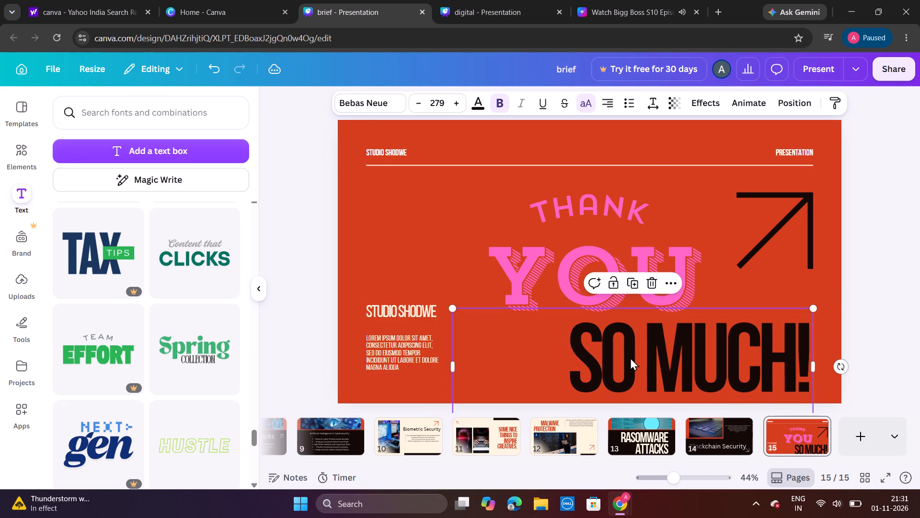
Delete the lorem ipsum placeholder paragraph below "STUDIO SHODWE" on page 15.
left_click(402, 314)
left_click(375, 309)
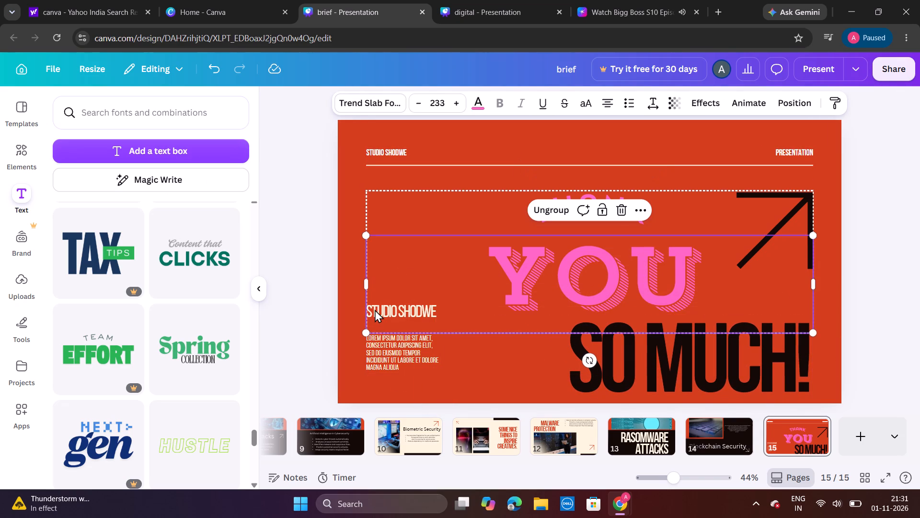
left_click(377, 340)
left_click(421, 319)
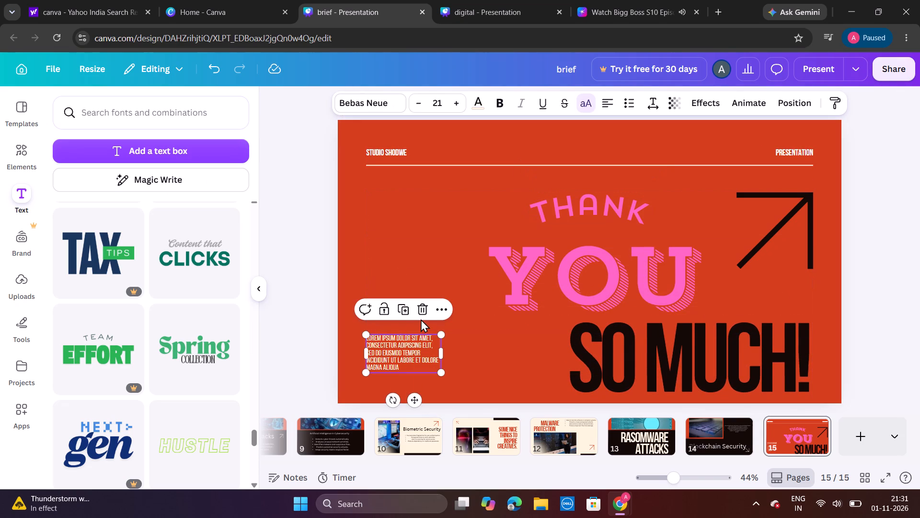
left_click(422, 315)
left_click(419, 312)
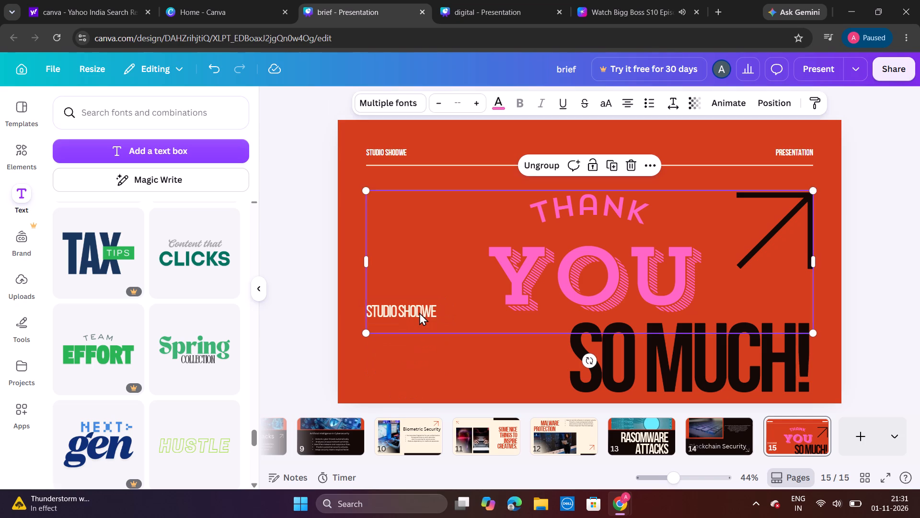
left_click(468, 378)
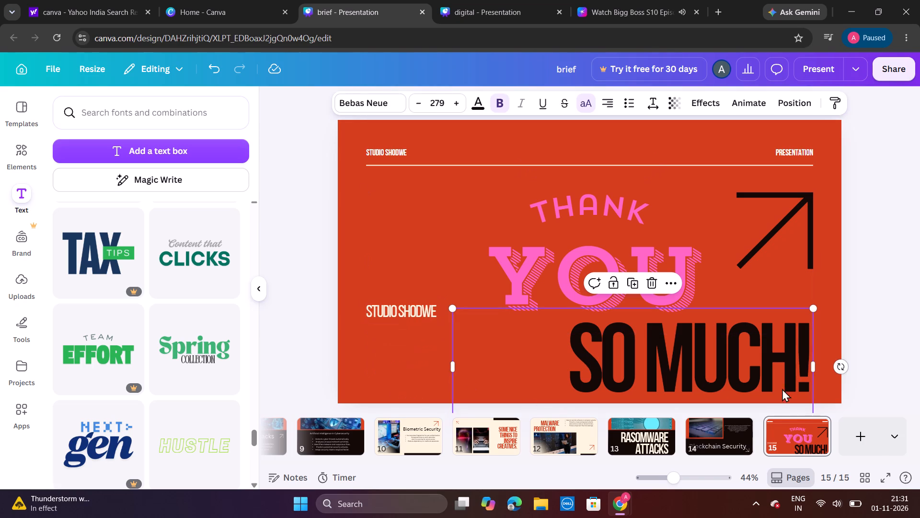
Go to page 2 and delete the glowing "Now Open!" text covering the Network Security content.
scroll(801, 444, "down", 1)
scroll(596, 448, "right", 2)
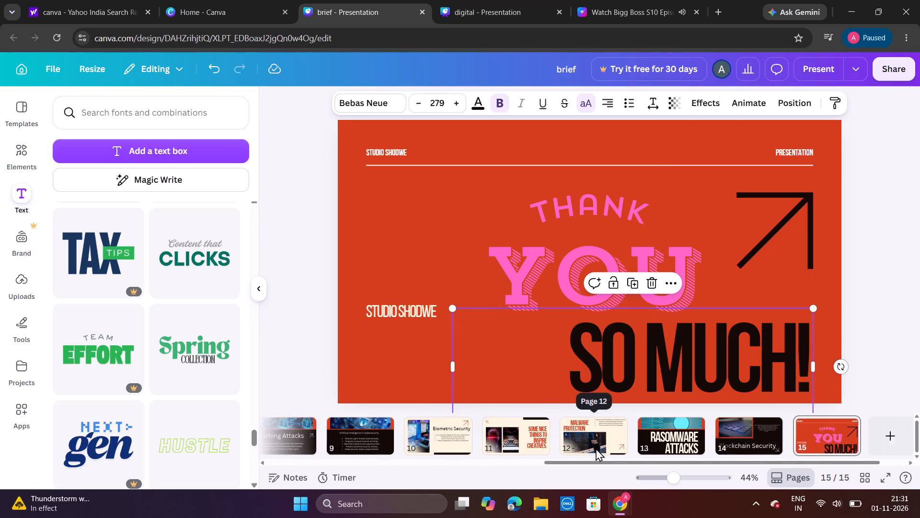
scroll(596, 448, "right", 8)
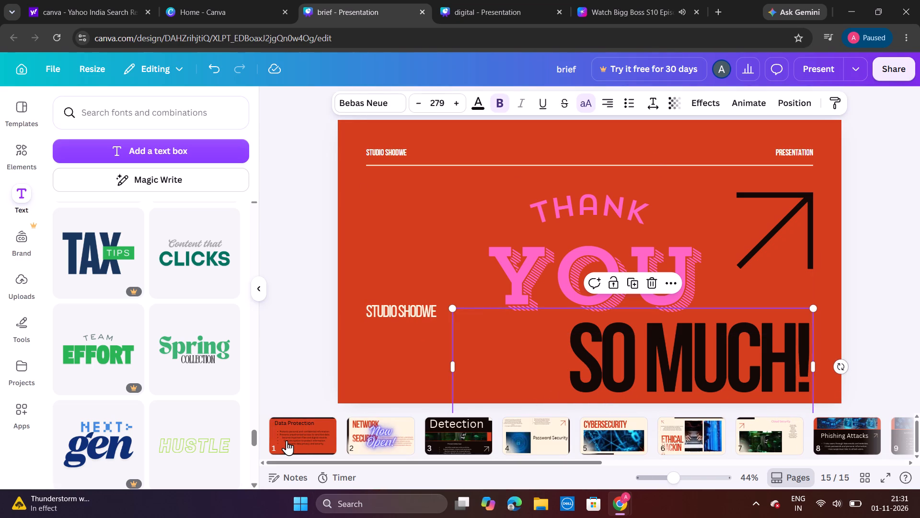
left_click(287, 440)
left_click(379, 423)
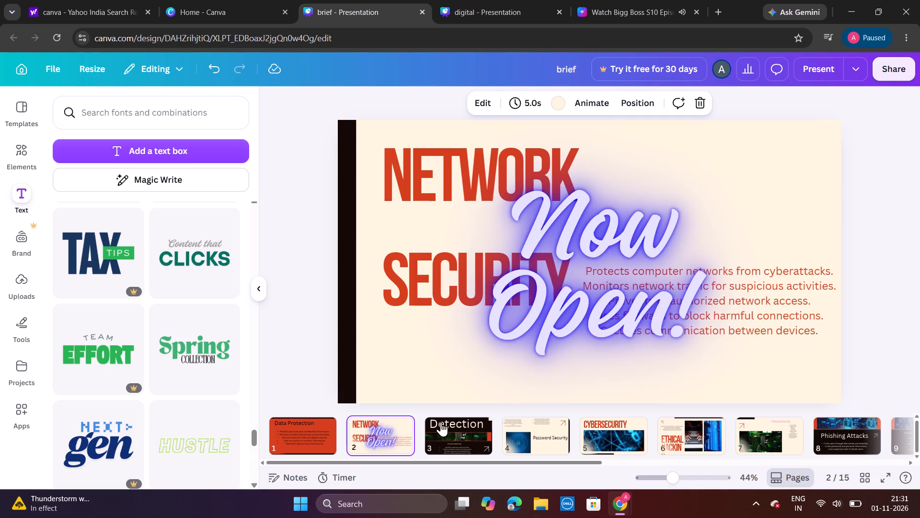
left_click(577, 264)
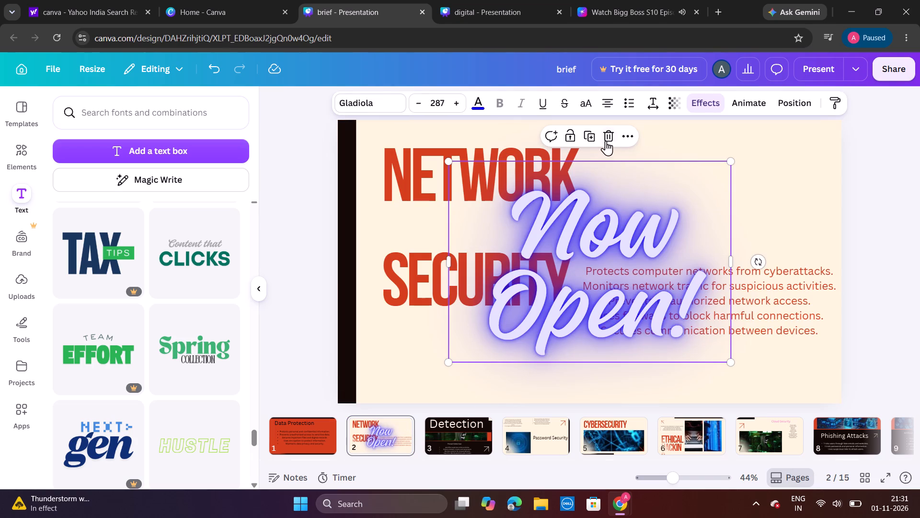
left_click(605, 139)
Review the following pages, from Threat Detection on page 3 through Phishing Attacks on page 8.
left_click(517, 440)
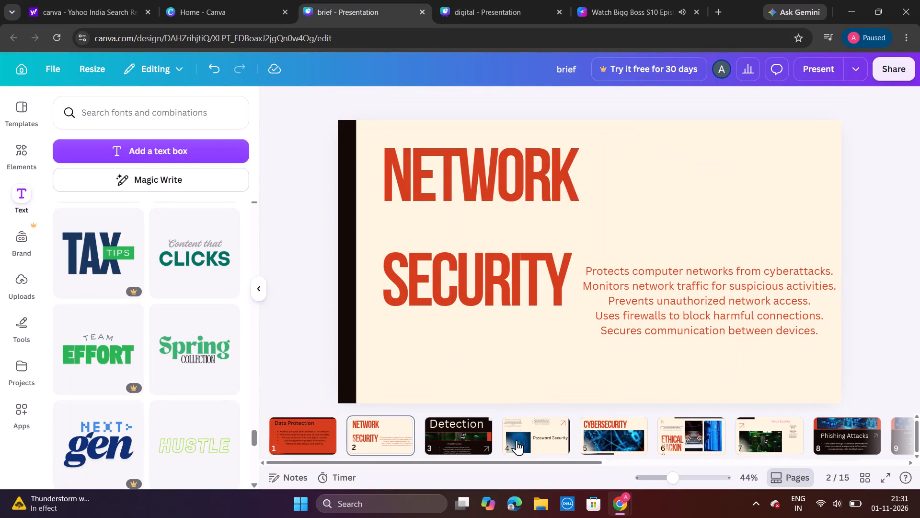
left_click(445, 442)
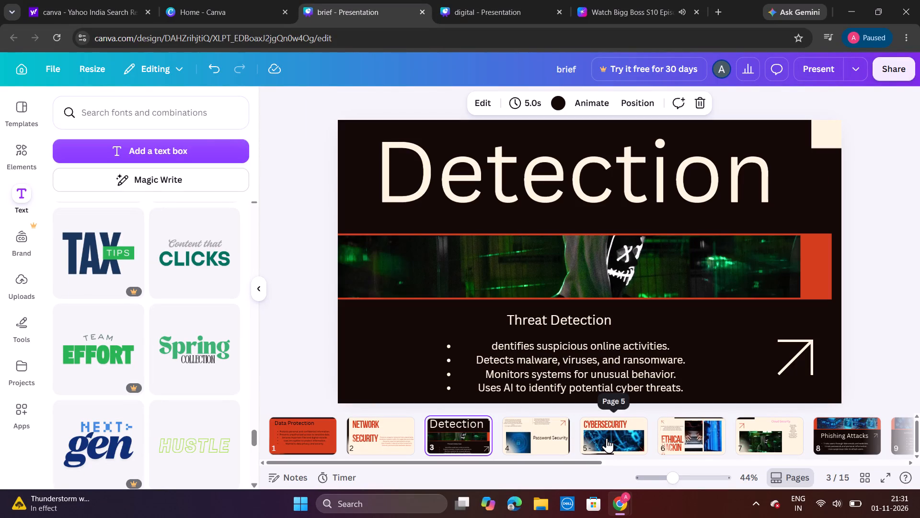
left_click(607, 438)
left_click(693, 431)
left_click(761, 422)
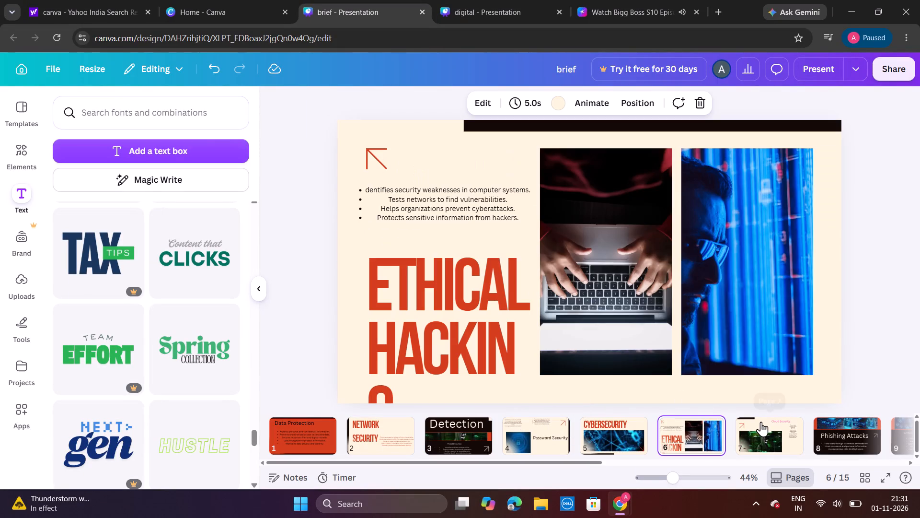
left_click(847, 429)
scroll(847, 429, "left", 6)
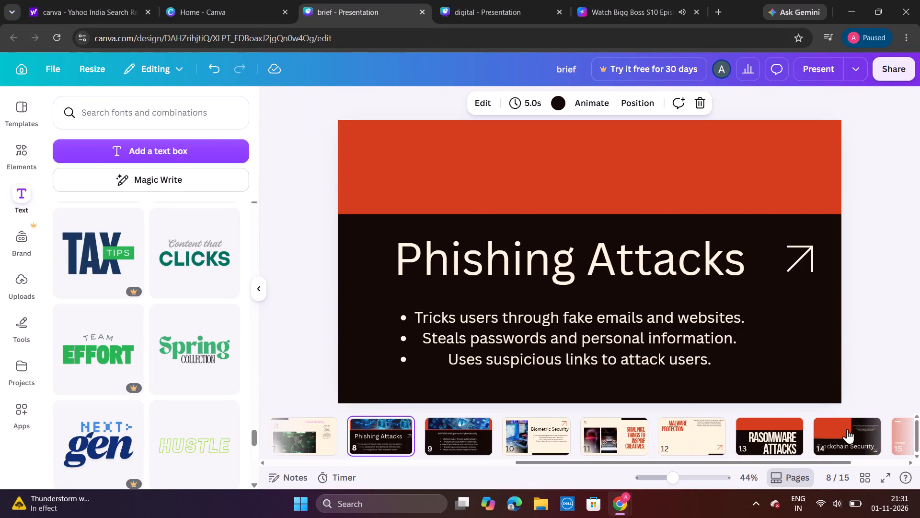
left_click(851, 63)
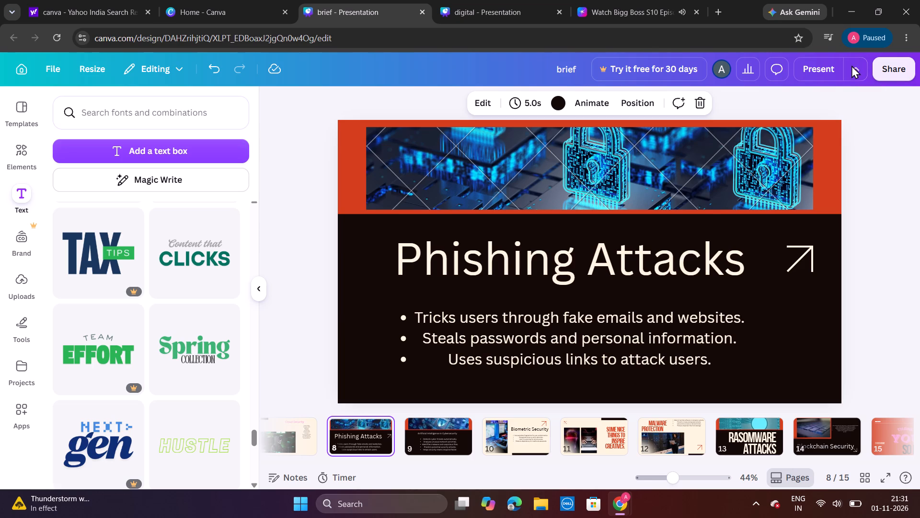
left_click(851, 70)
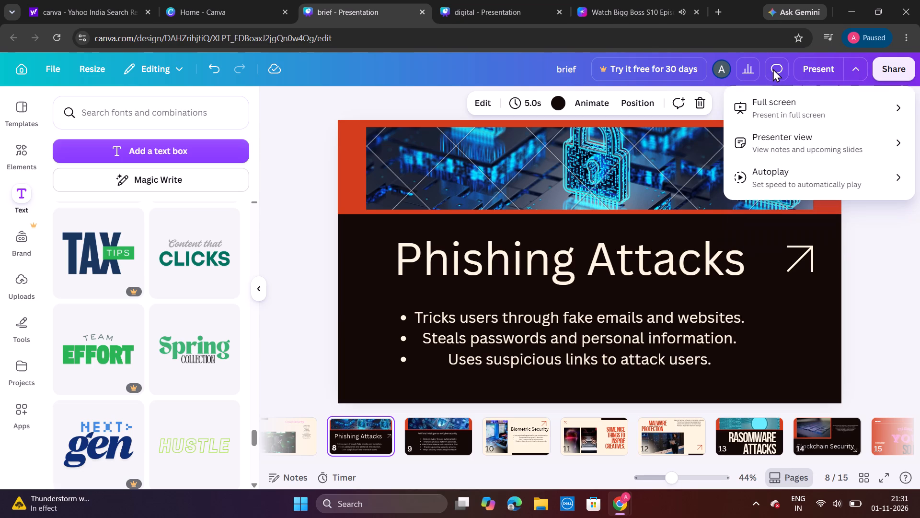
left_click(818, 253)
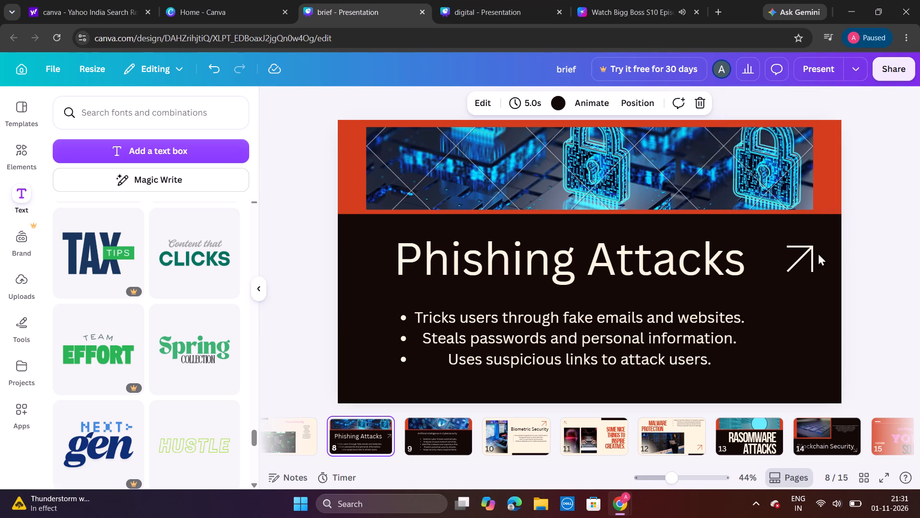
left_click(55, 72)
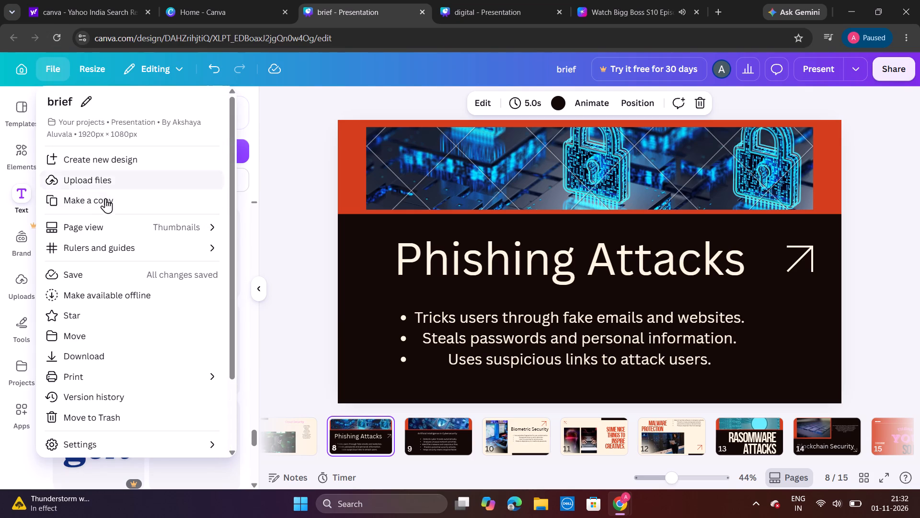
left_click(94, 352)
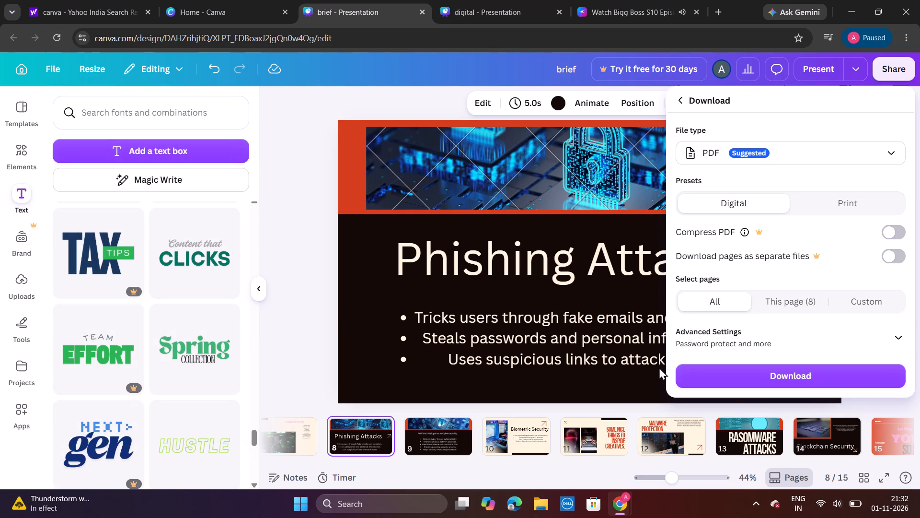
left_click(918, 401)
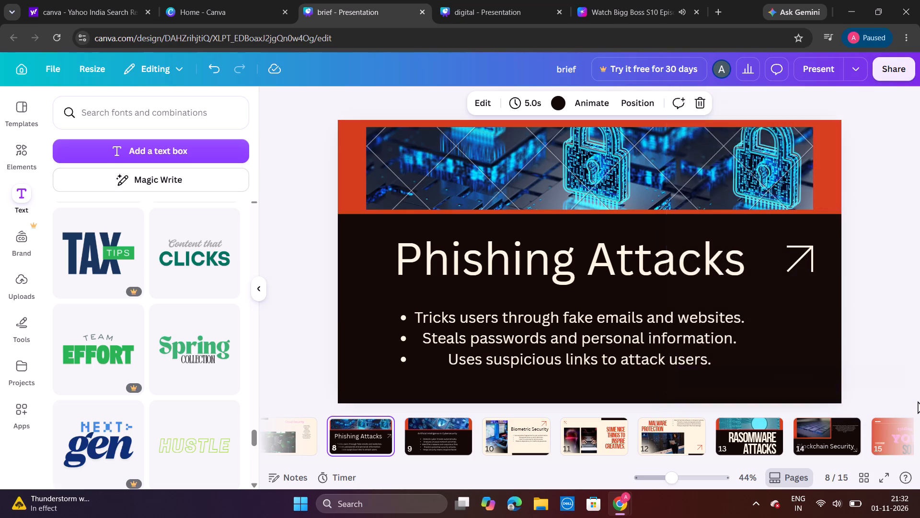
left_click(848, 5)
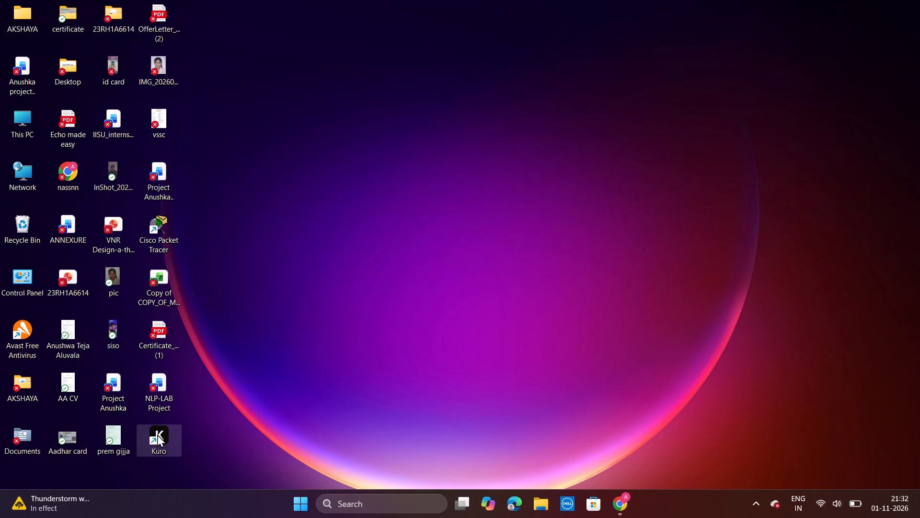
double_click(157, 434)
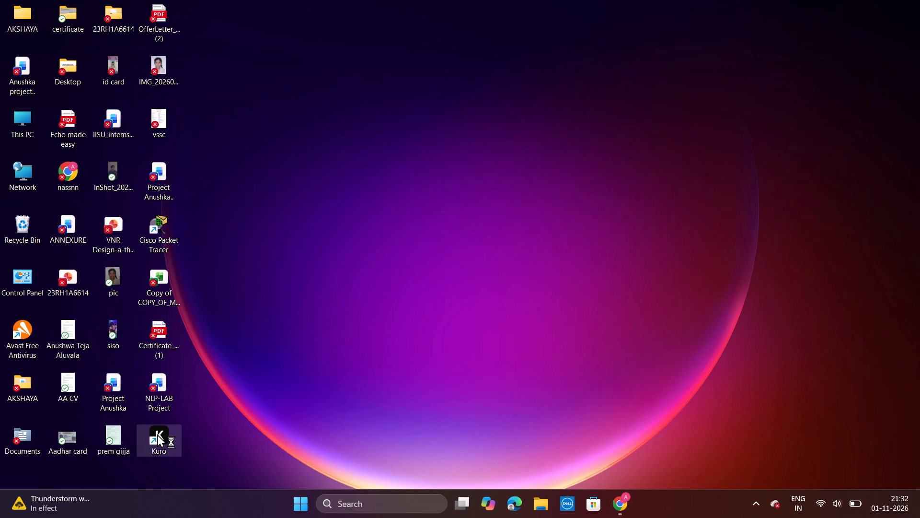
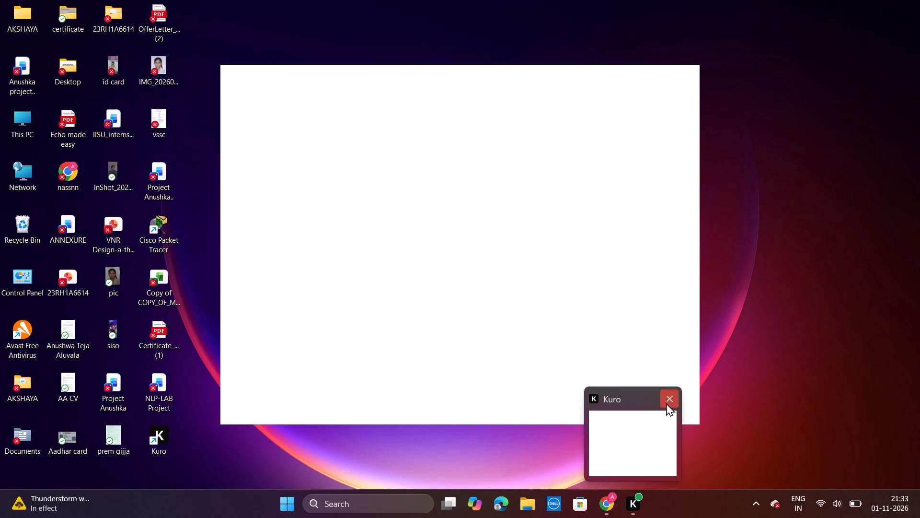
Close the Kuro window and bring the browser with the brief presentation back to the front.
left_click(666, 403)
left_click(623, 513)
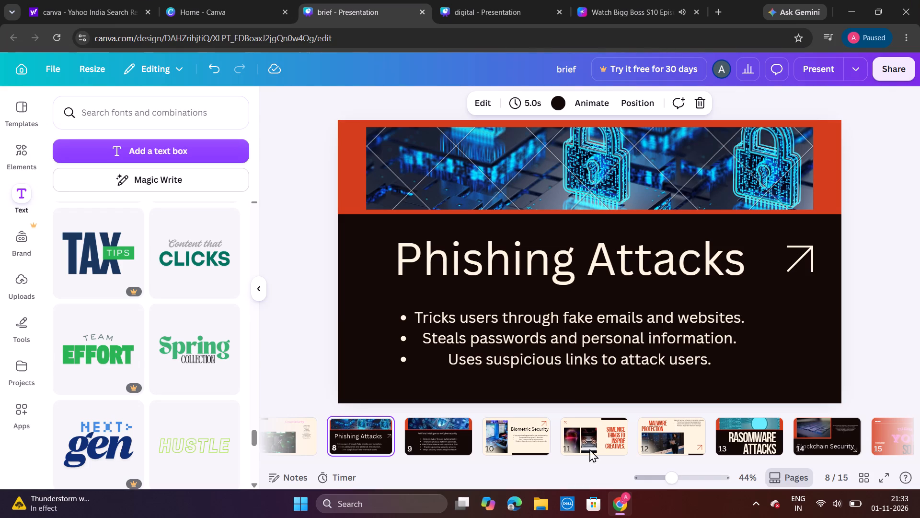
Return to page 1, Data Protection, and undo the deletion of the "Now Open!" text on page 2.
left_click(598, 330)
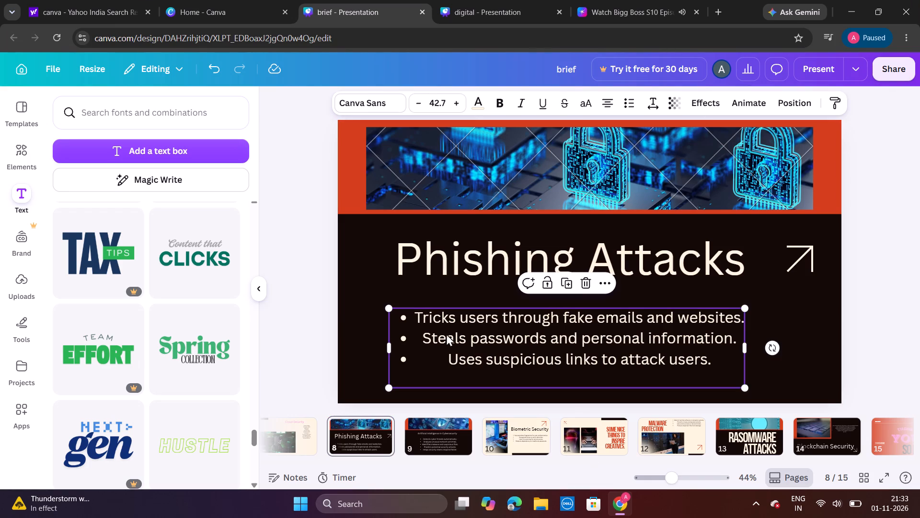
scroll(386, 424, "right", 8)
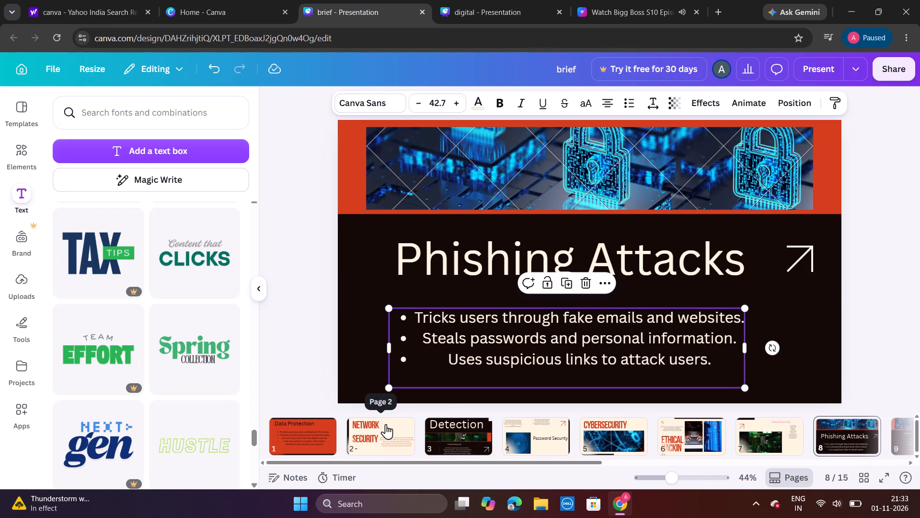
scroll(386, 424, "right", 1)
left_click(296, 451)
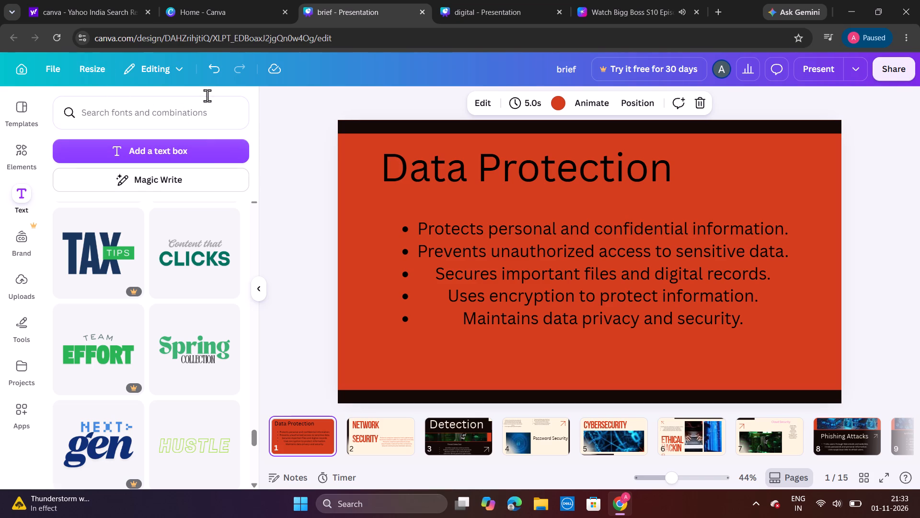
left_click(211, 67)
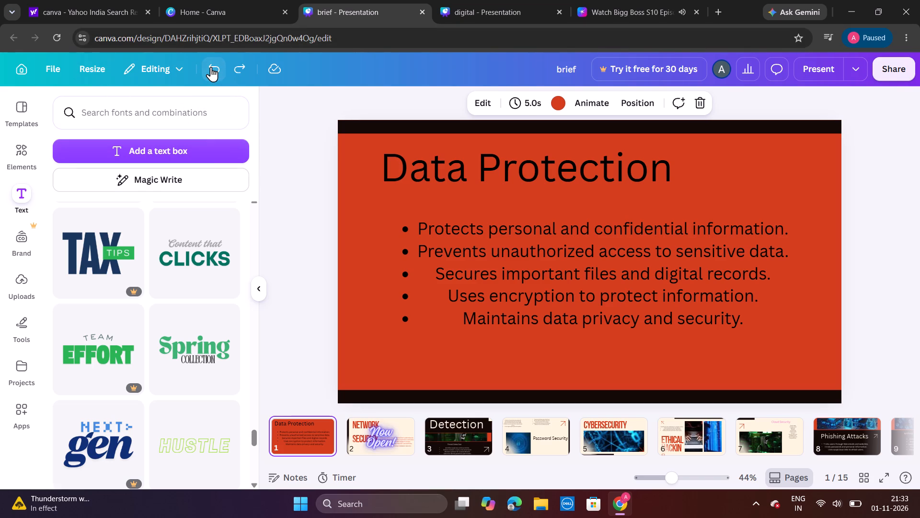